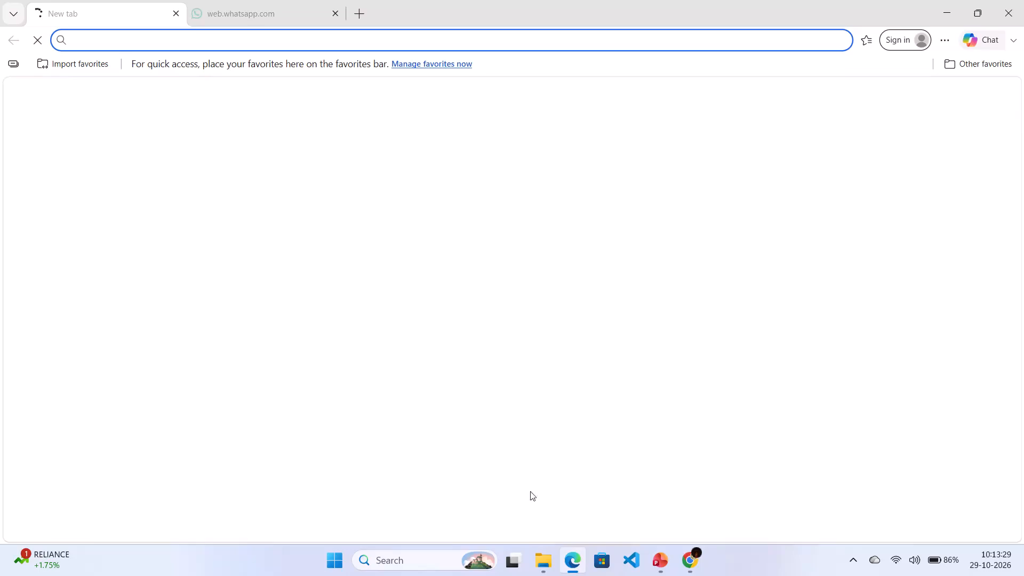
# Switch to PowerPoint and insert two spaces before the first roll number in both presenter rows on the title slide.
pyautogui.click(667, 560)
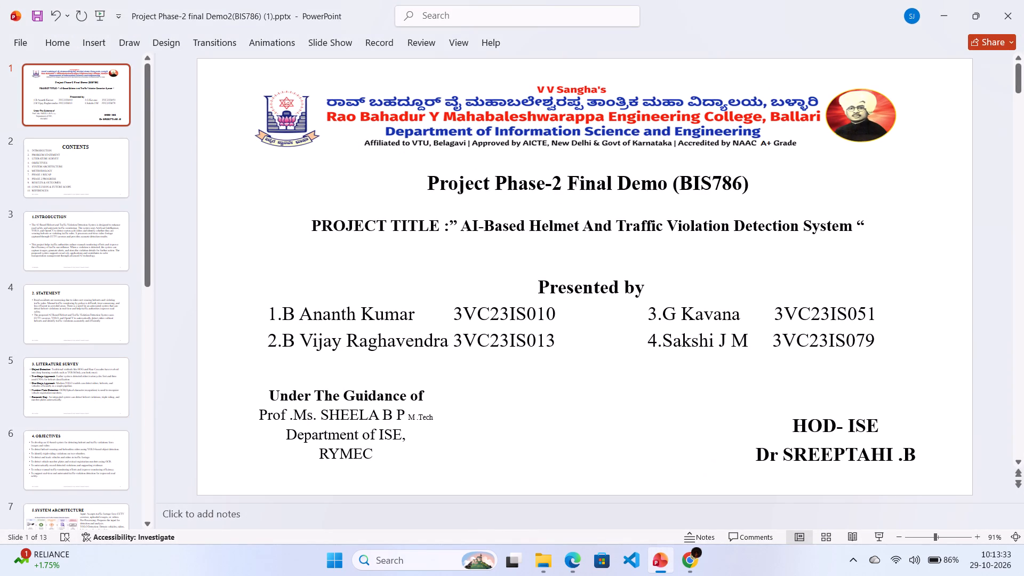
pyautogui.click(452, 312)
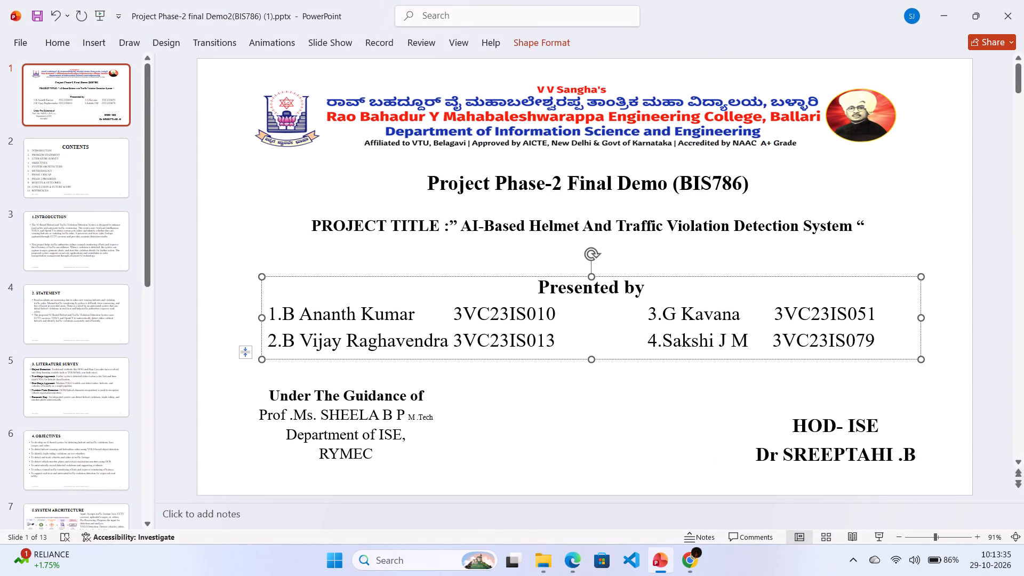
pyautogui.press('space')
pyautogui.press('space')
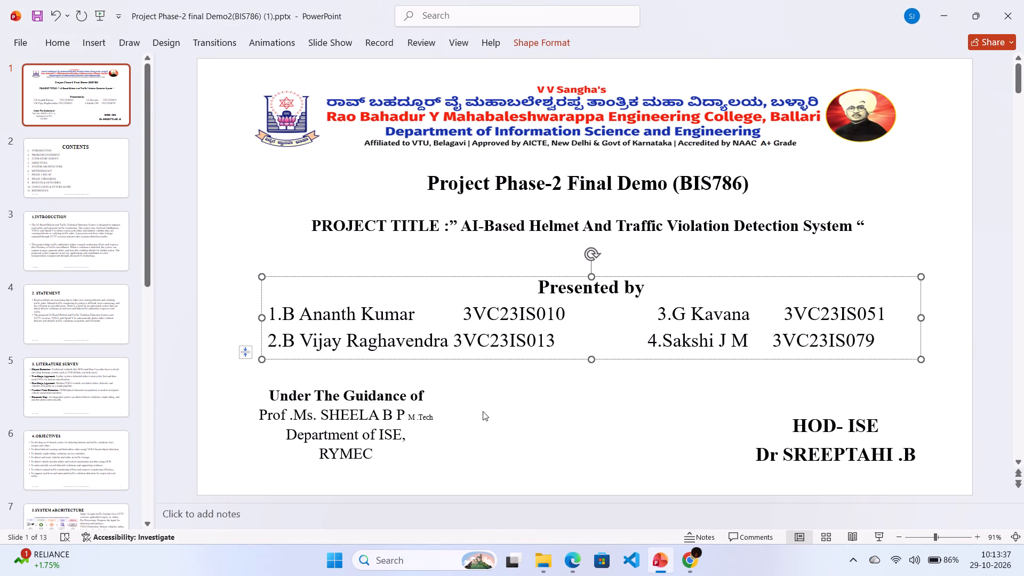
pyautogui.click(448, 343)
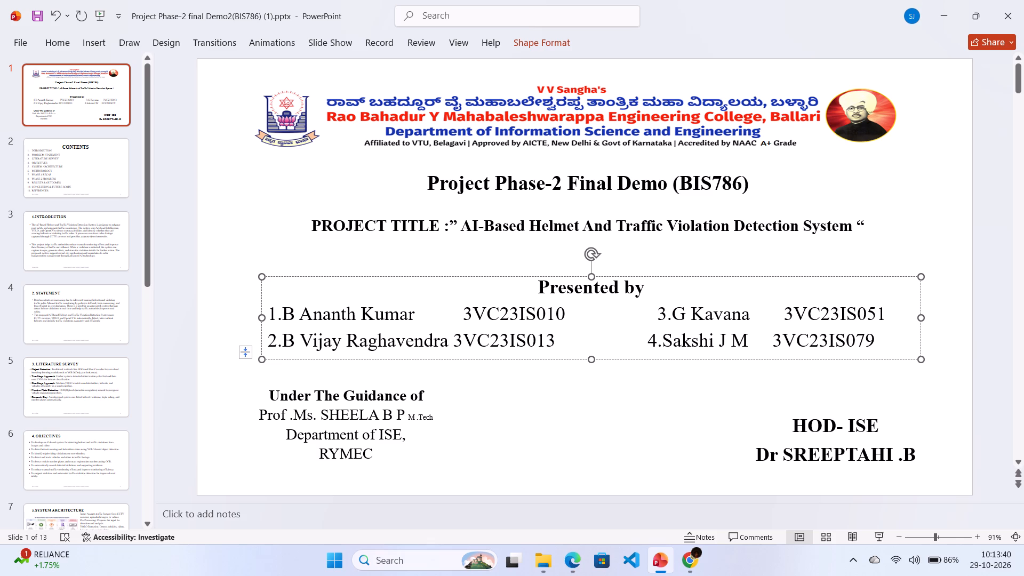
pyautogui.press('space')
pyautogui.press('space')
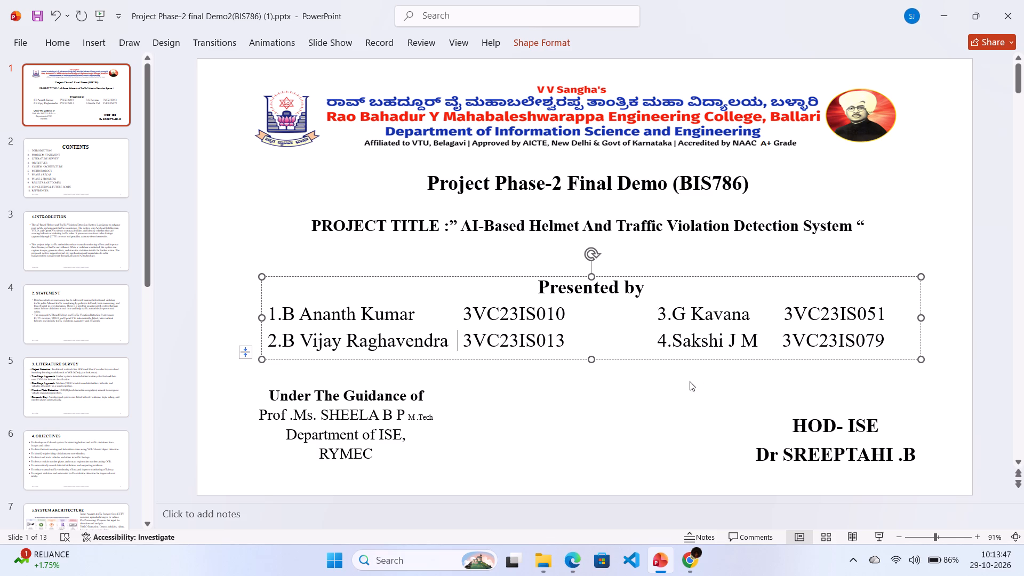
# Look through the slides from the title slide to Results & Outcomes, rechecking the Literature Survey to Phase 1 Recap slides.
pyautogui.scroll(1, 679, 381)
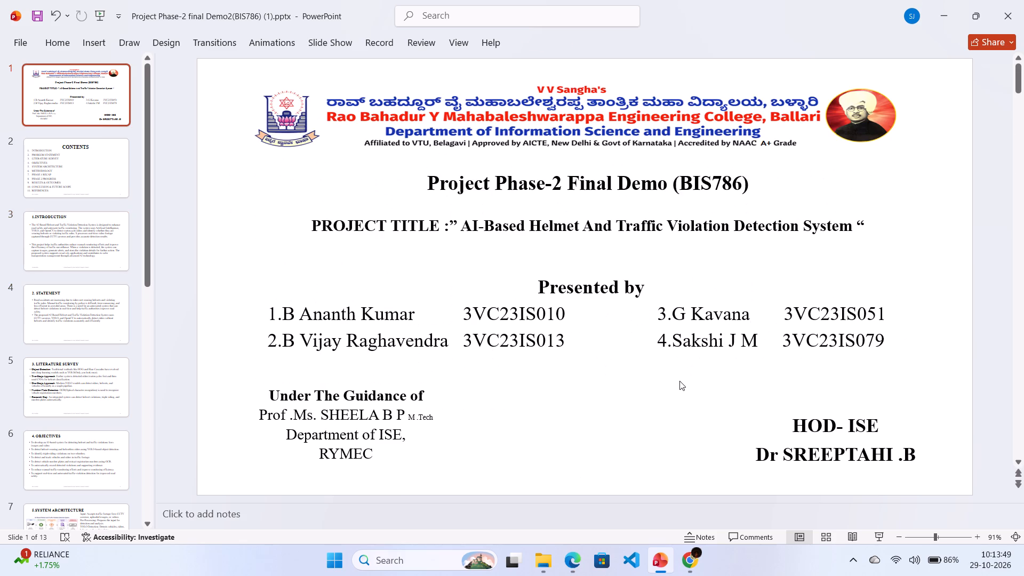
pyautogui.scroll(1, 679, 381)
pyautogui.press('Down')
pyautogui.press('Up')
pyautogui.scroll(-2, 713, 410)
pyautogui.scroll(2, 713, 410)
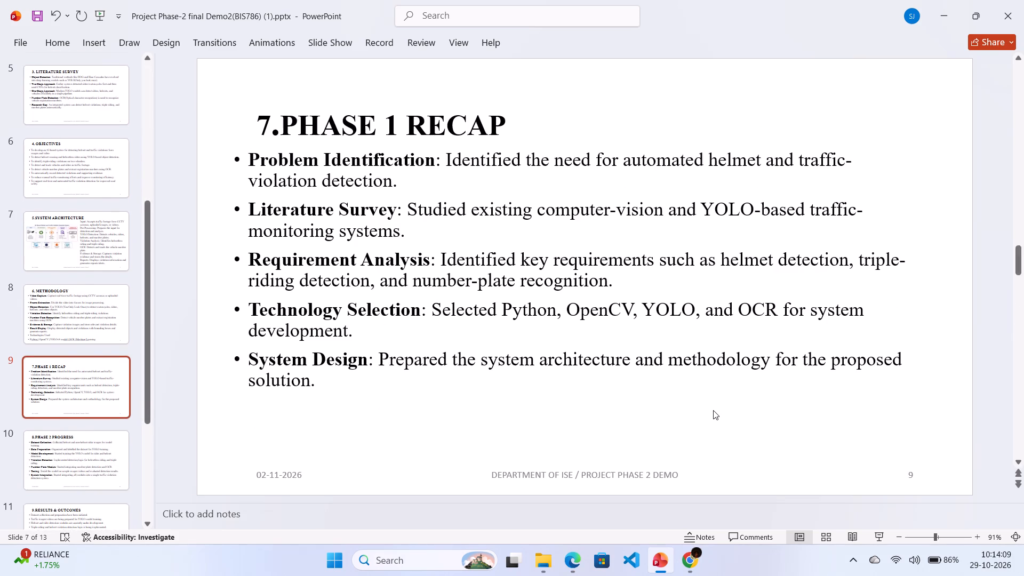
pyautogui.scroll(2, 713, 410)
pyautogui.press('Down')
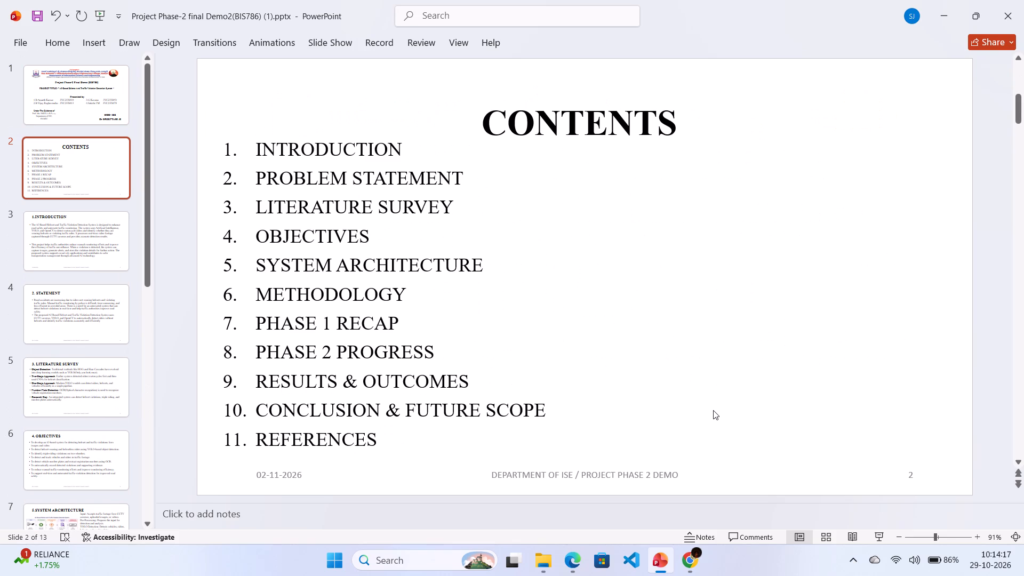
pyautogui.press('Down')
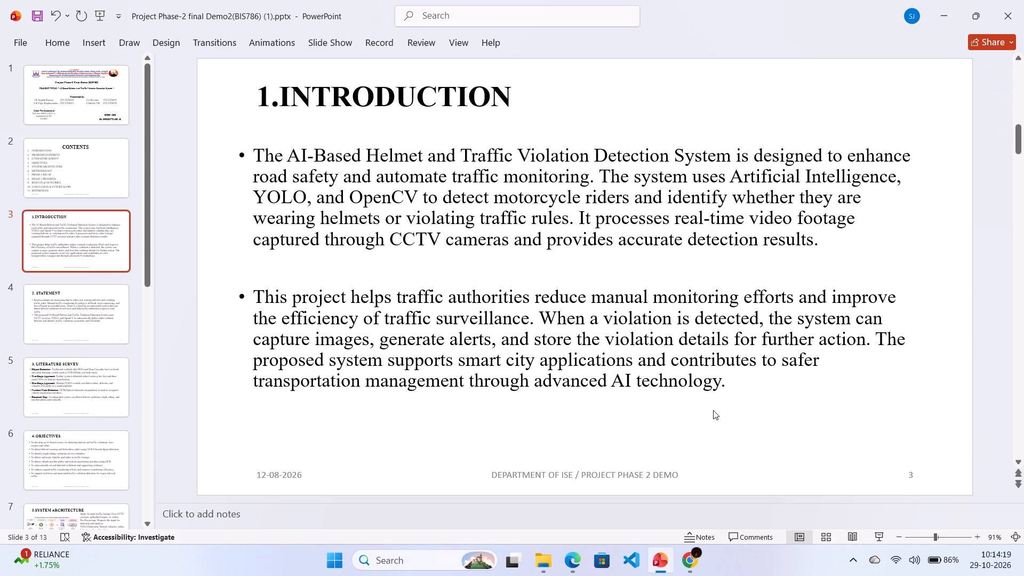
pyautogui.press('Down')
pyautogui.press('Down')
pyautogui.press('Down')
pyautogui.press('Down')
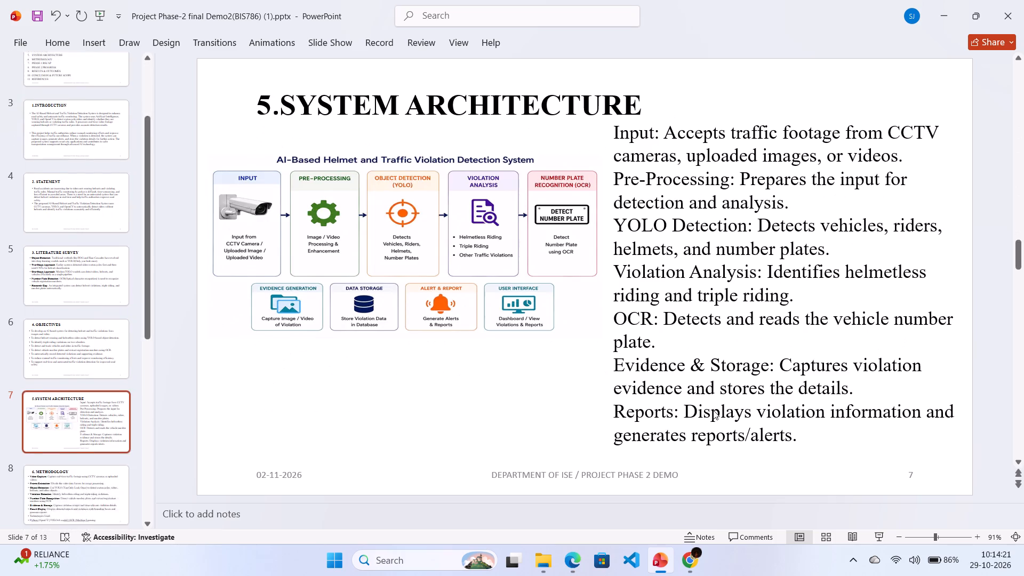
pyautogui.press('Down')
pyautogui.press('Down')
pyautogui.press('Down')
pyautogui.press('Down')
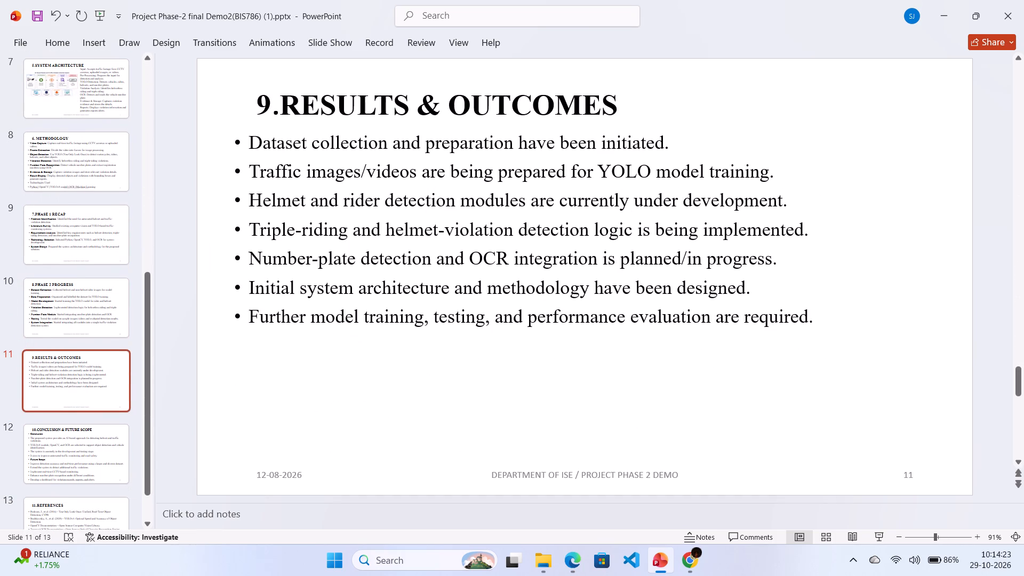
pyautogui.press('Up')
pyautogui.press('Up')
pyautogui.press('Up')
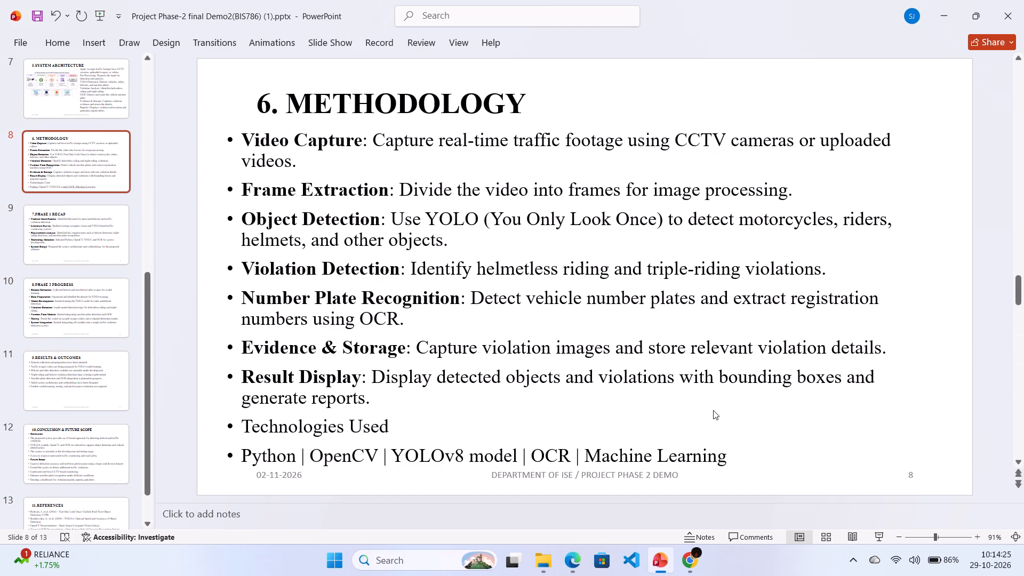
pyautogui.press('Up')
pyautogui.press('Up')
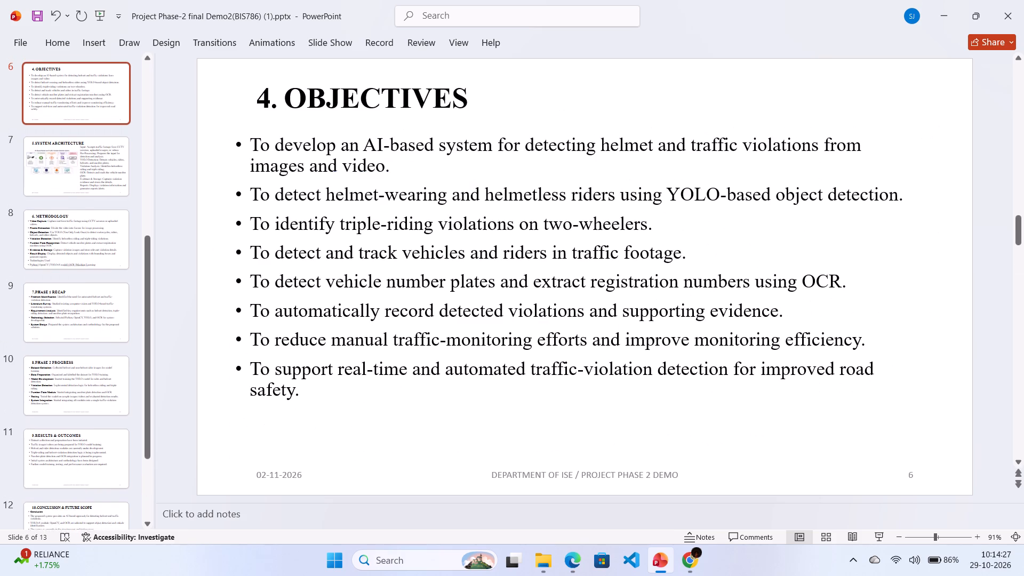
pyautogui.press('Up')
pyautogui.press('Up')
pyautogui.press('Down')
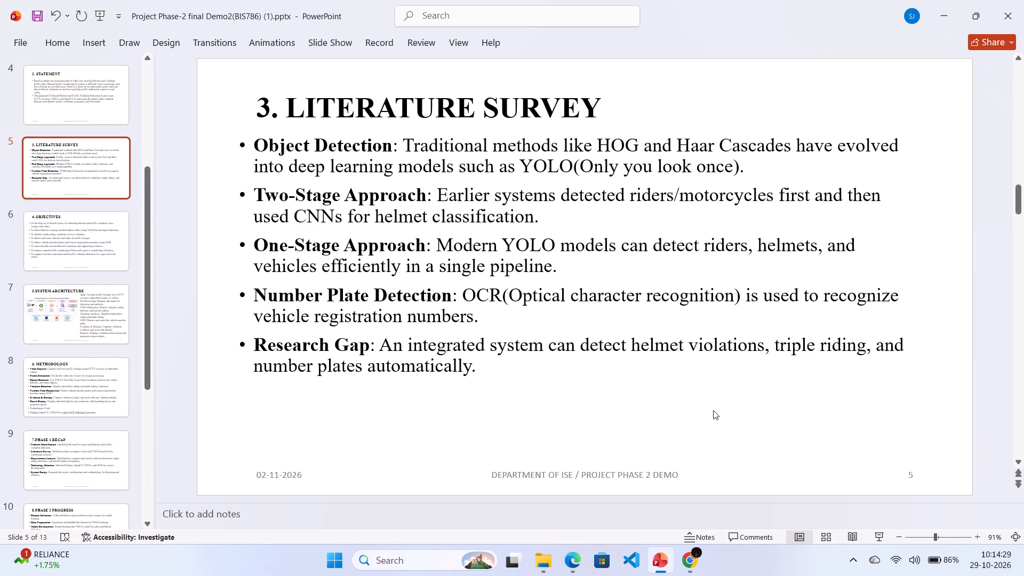
pyautogui.press('Down')
pyautogui.press('Down')
pyautogui.press('Down')
pyautogui.press('Down')
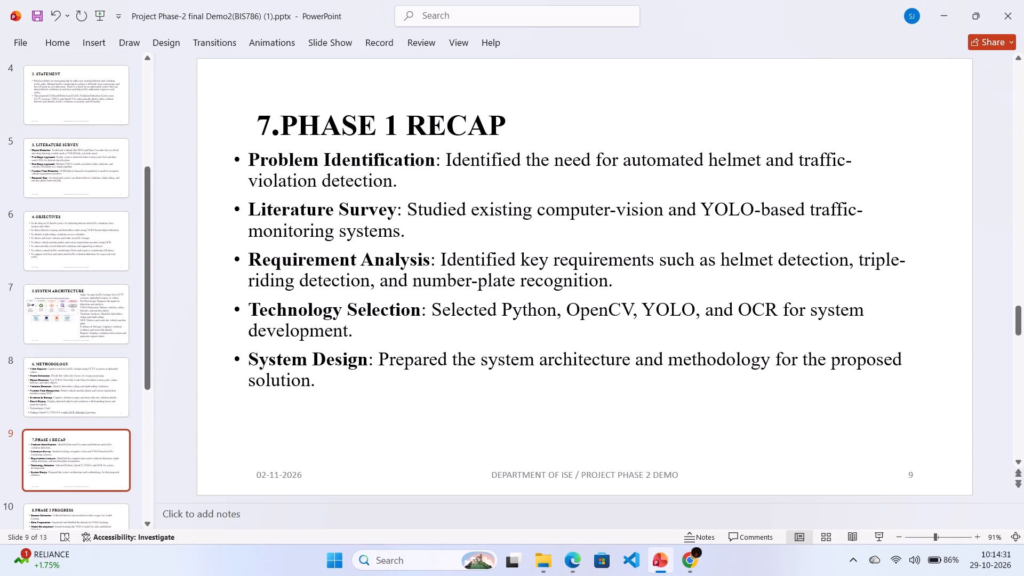
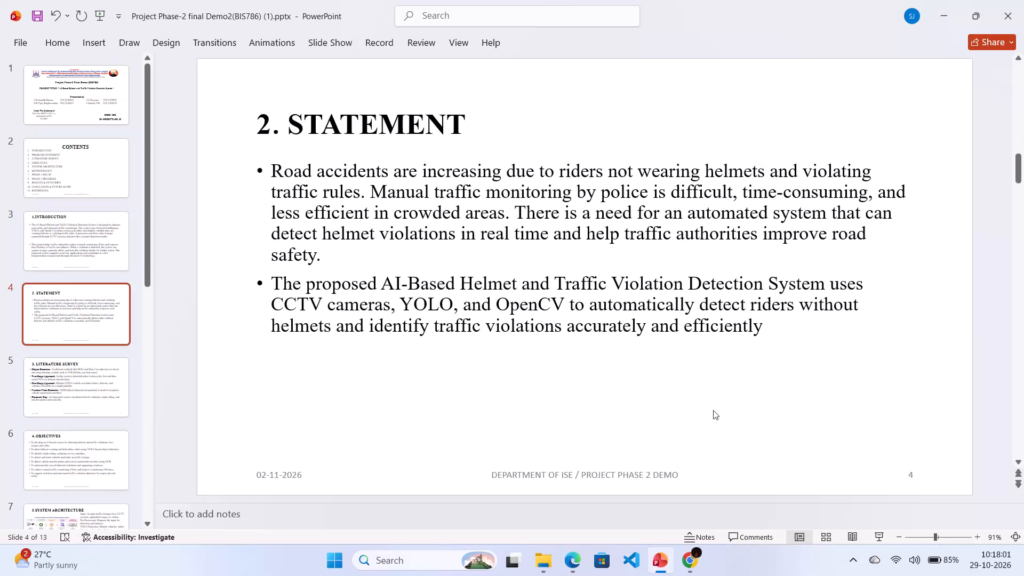
# Look through the slides from Literature Survey to References, comparing Phase 1 Recap with Phase 2 Progress along the way.
pyautogui.press('Down')
pyautogui.press('Down')
pyautogui.press('Down')
pyautogui.press('Down')
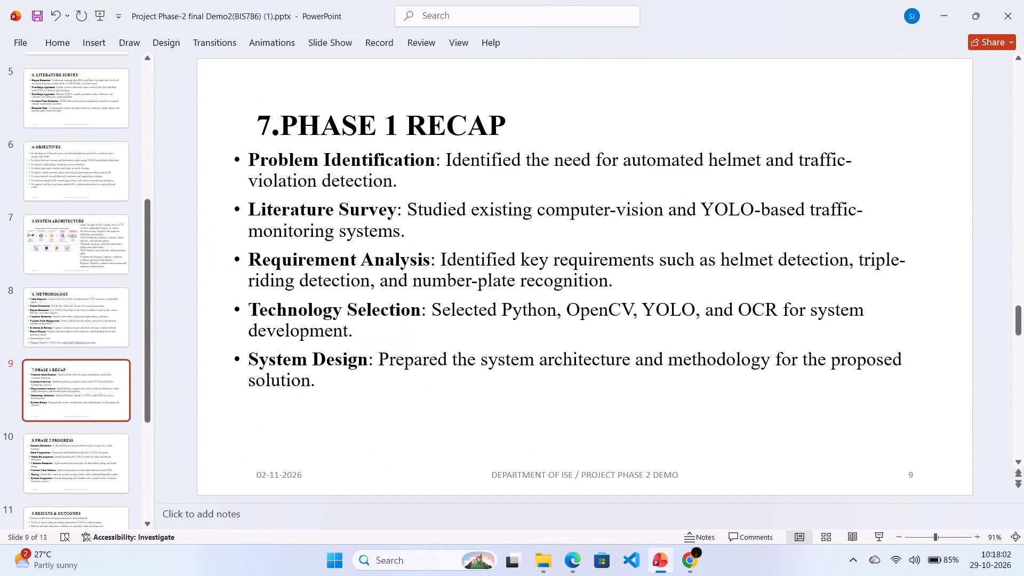
pyautogui.press('Down')
pyautogui.press('Up')
pyautogui.press('Down')
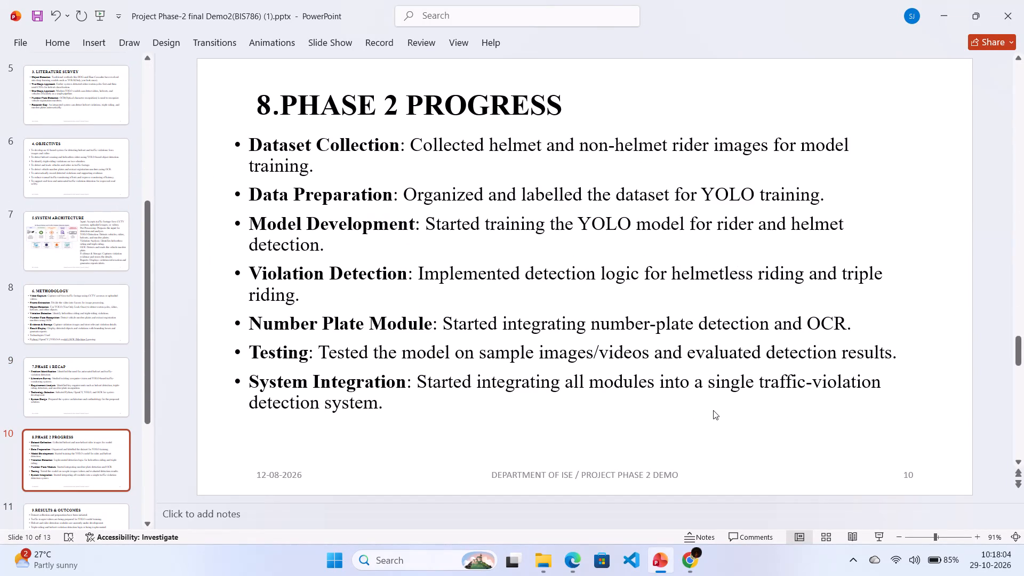
pyautogui.press('Up')
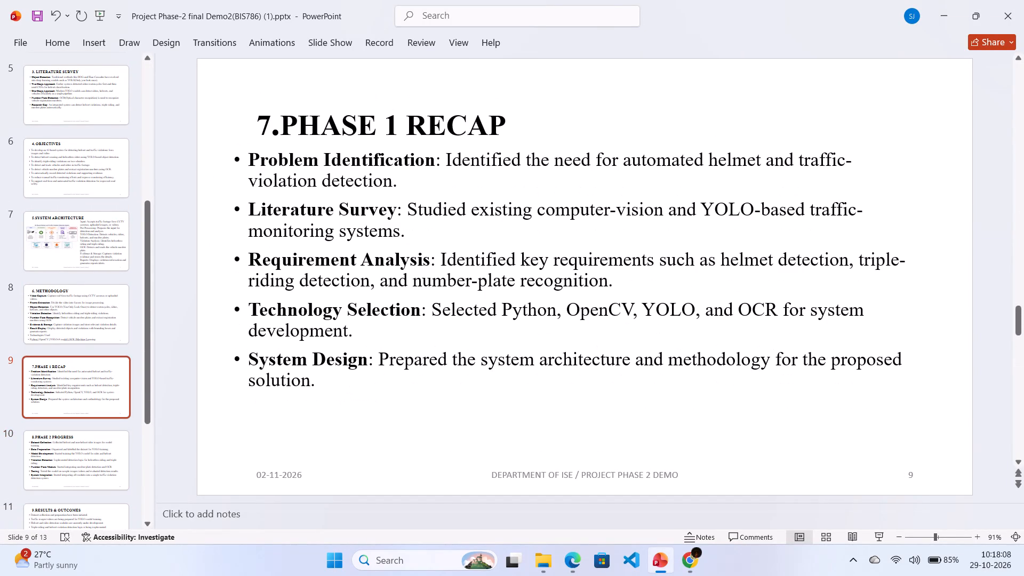
pyautogui.press('Down')
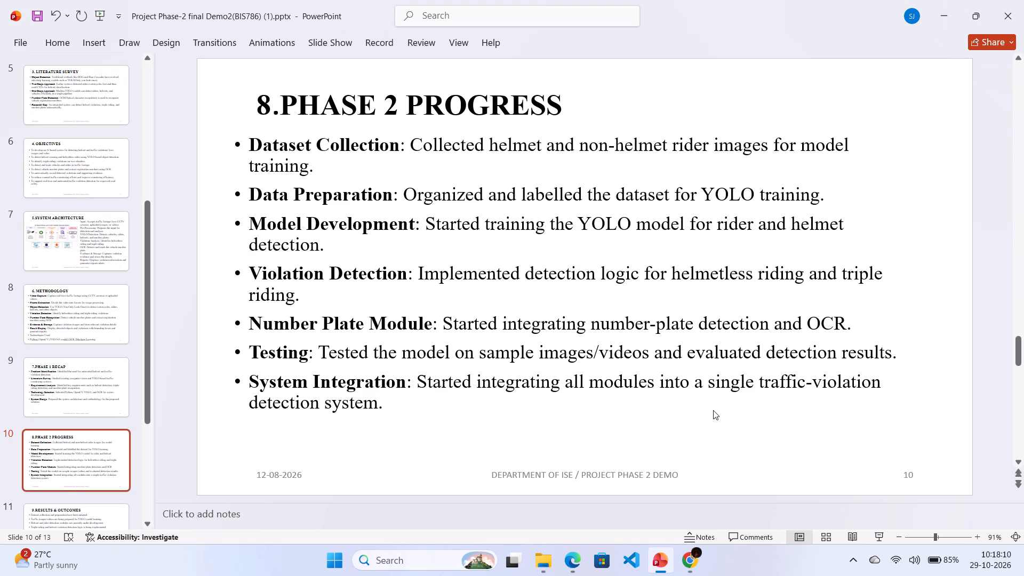
pyautogui.press('Down')
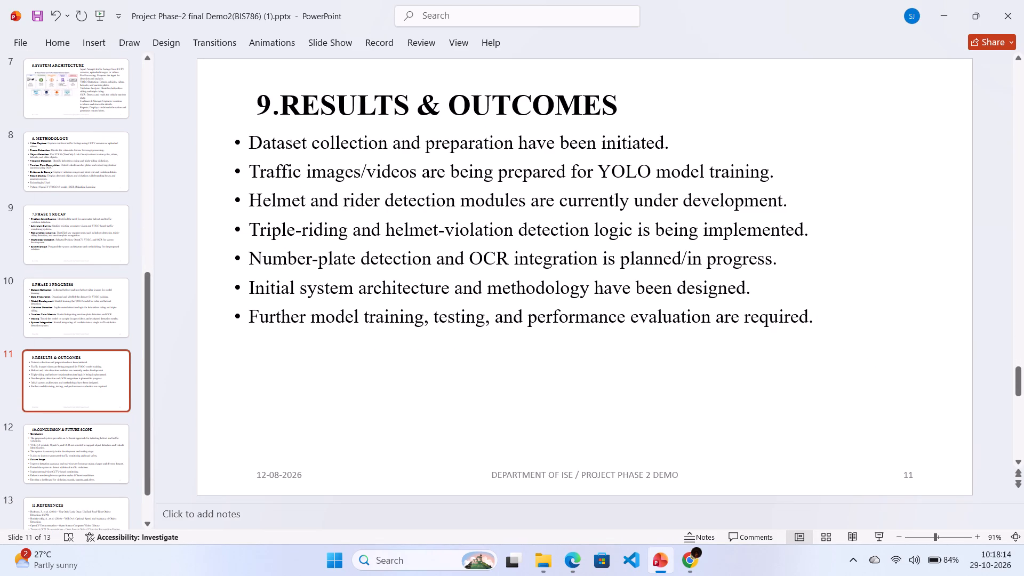
pyautogui.press('Down')
pyautogui.press('Down')
pyautogui.press('Down')
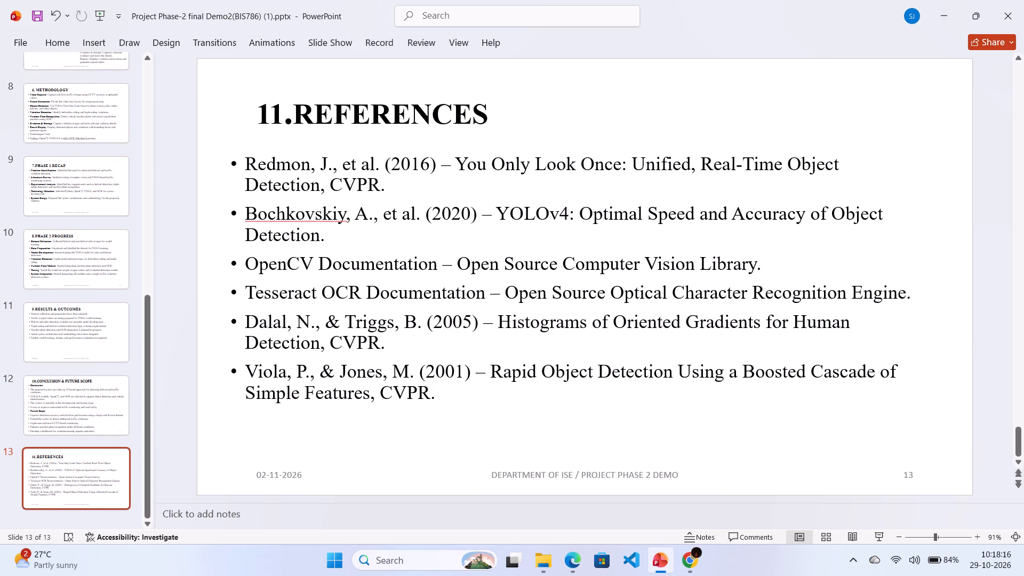
pyautogui.press('Down')
# Go back from the References slide to the start of the presentation and examine the Contents slide.
pyautogui.press('Up')
pyautogui.press('Up')
pyautogui.press('Up')
pyautogui.press('Up')
pyautogui.press('Up')
pyautogui.press('Up')
pyautogui.press('Up')
pyautogui.press('Up')
pyautogui.press('Up')
pyautogui.press('Up')
pyautogui.press('Up')
pyautogui.press('Up')
pyautogui.press('Up')
pyautogui.press('Up')
pyautogui.press('Up')
pyautogui.press('Up')
pyautogui.press('Up')
pyautogui.press('Up')
pyautogui.press('Up')
pyautogui.press('Up')
pyautogui.press('Up')
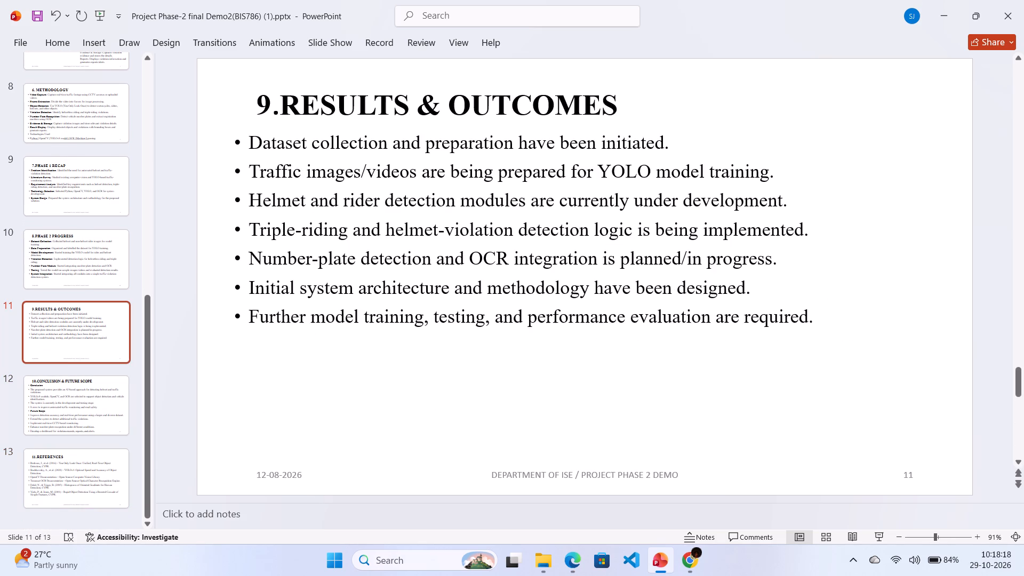
pyautogui.press('Down')
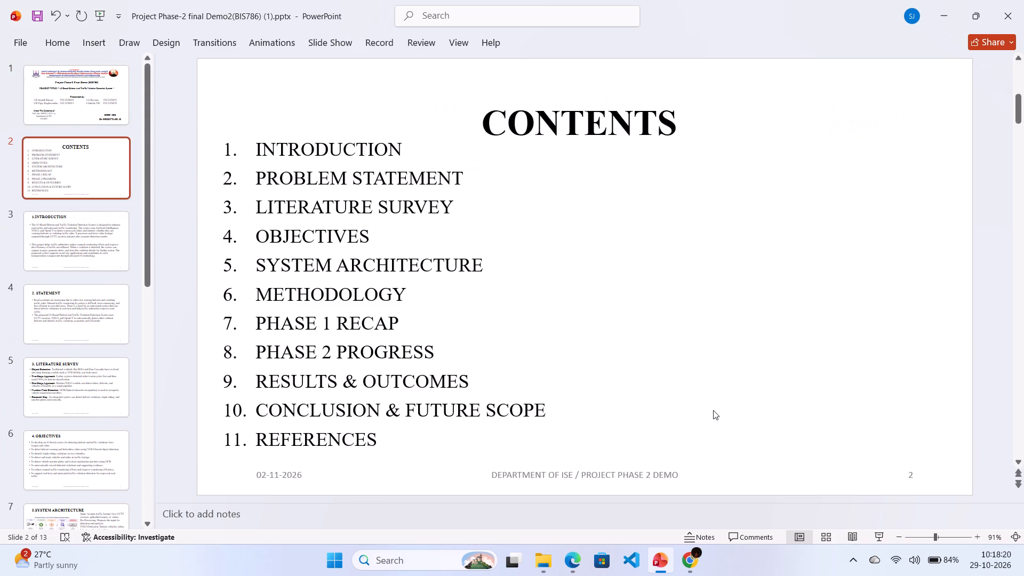
pyautogui.press('Up')
pyautogui.press('Down')
# Read through the slides in order from Introduction to References, rechecking the Methodology slide.
pyautogui.press('Down')
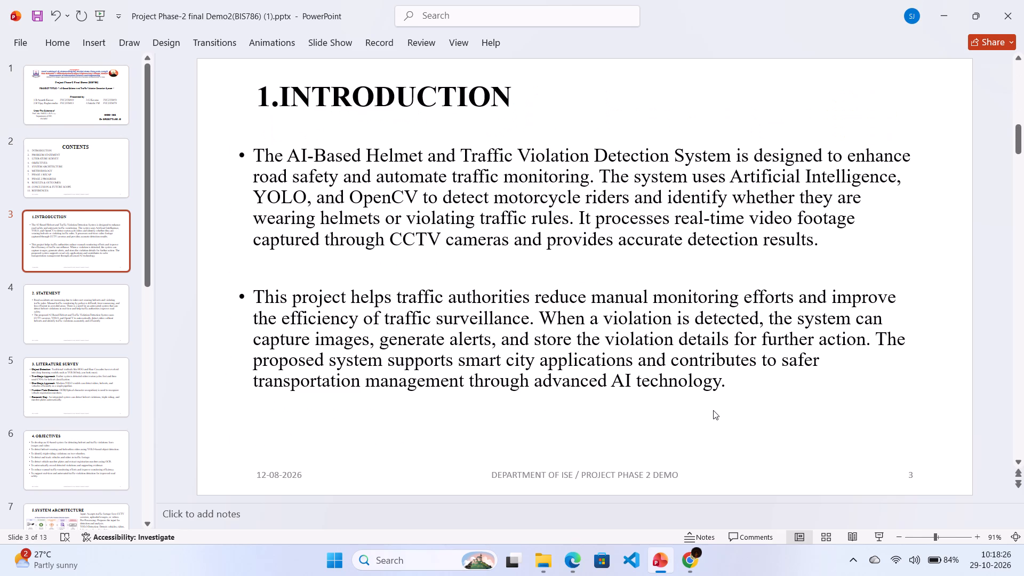
pyautogui.press('Down')
pyautogui.press('Down')
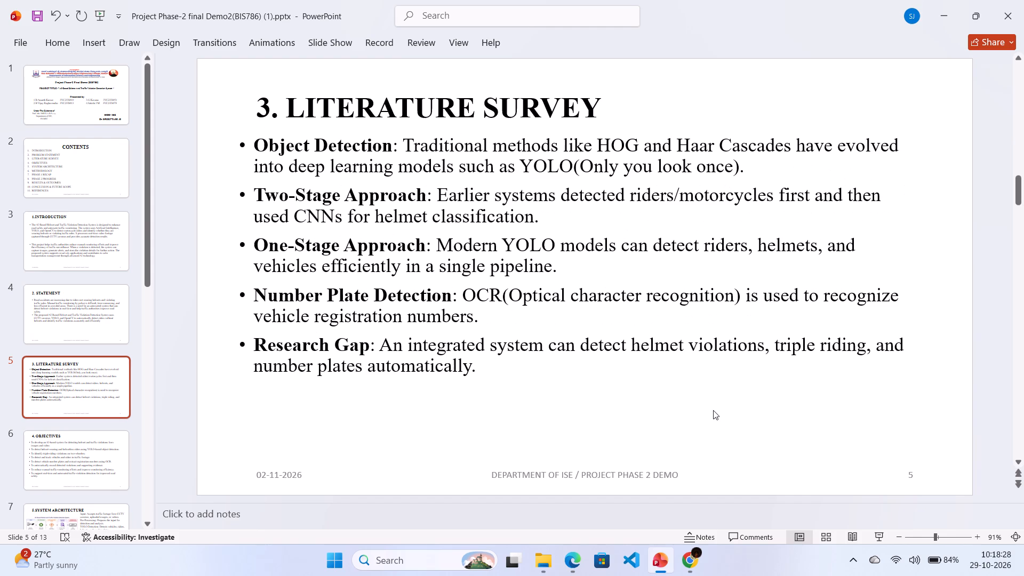
pyautogui.press('Down')
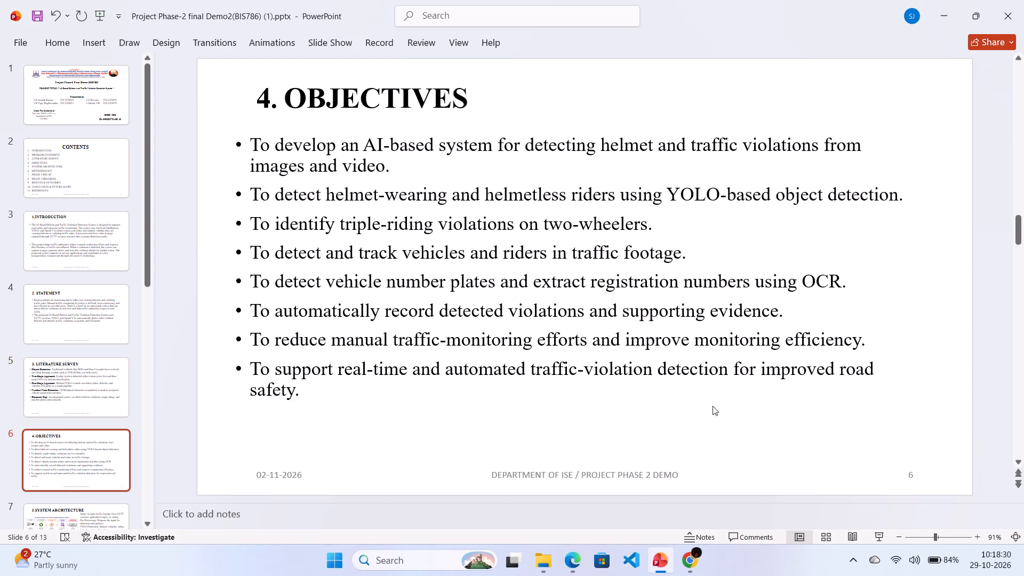
pyautogui.press('Down')
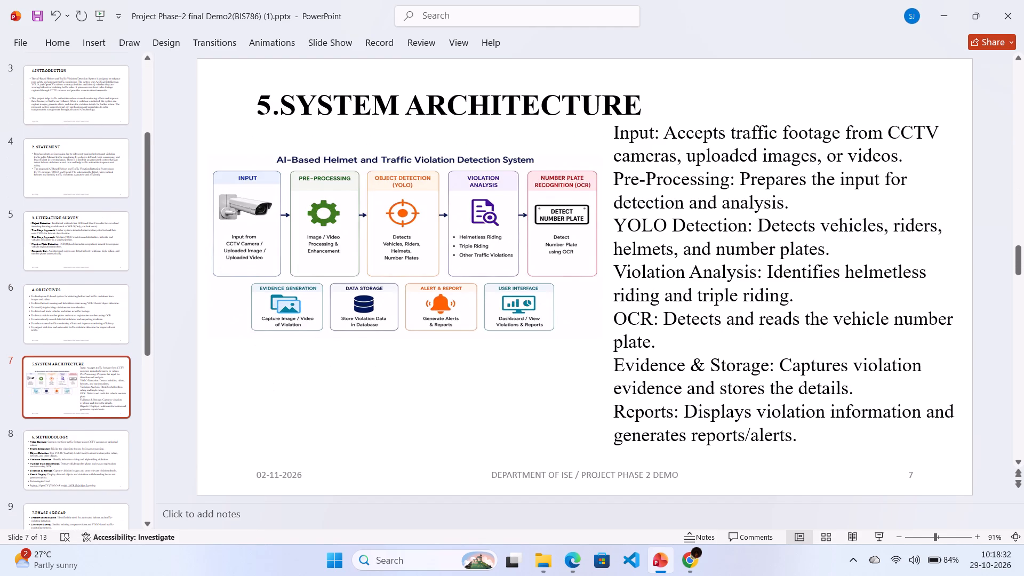
pyautogui.press('Down')
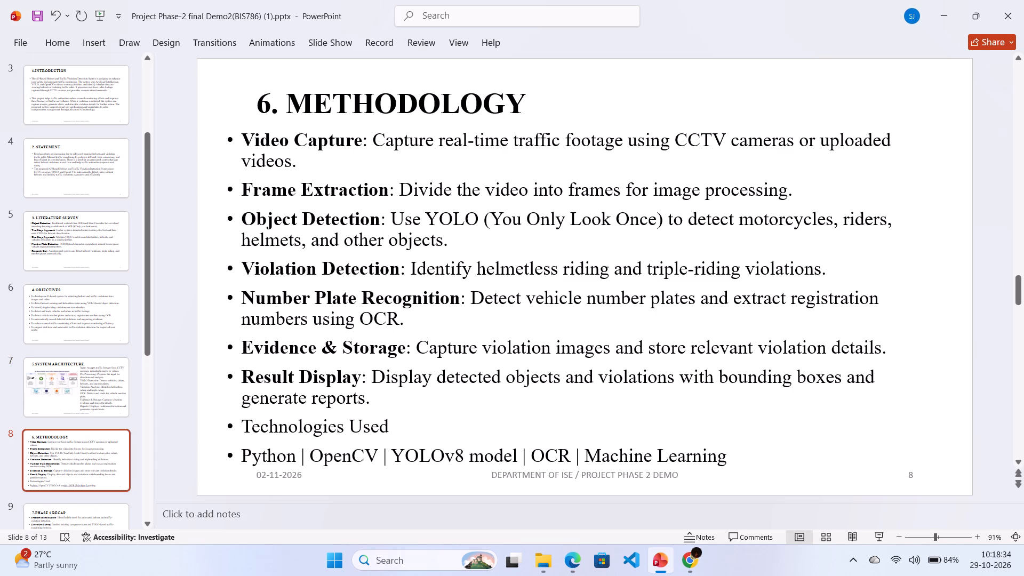
pyautogui.press('Down')
pyautogui.press('Up')
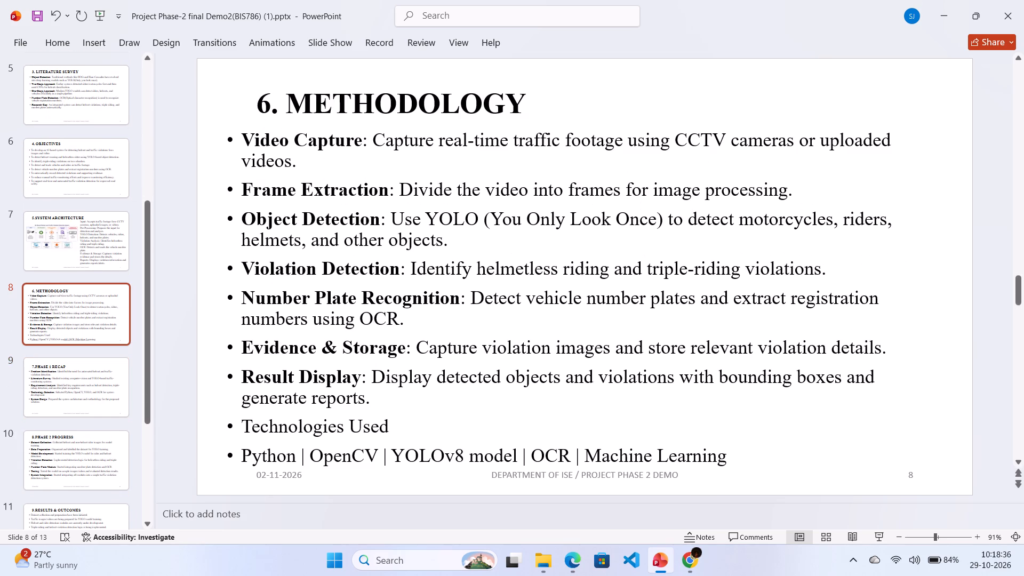
pyautogui.press('Down')
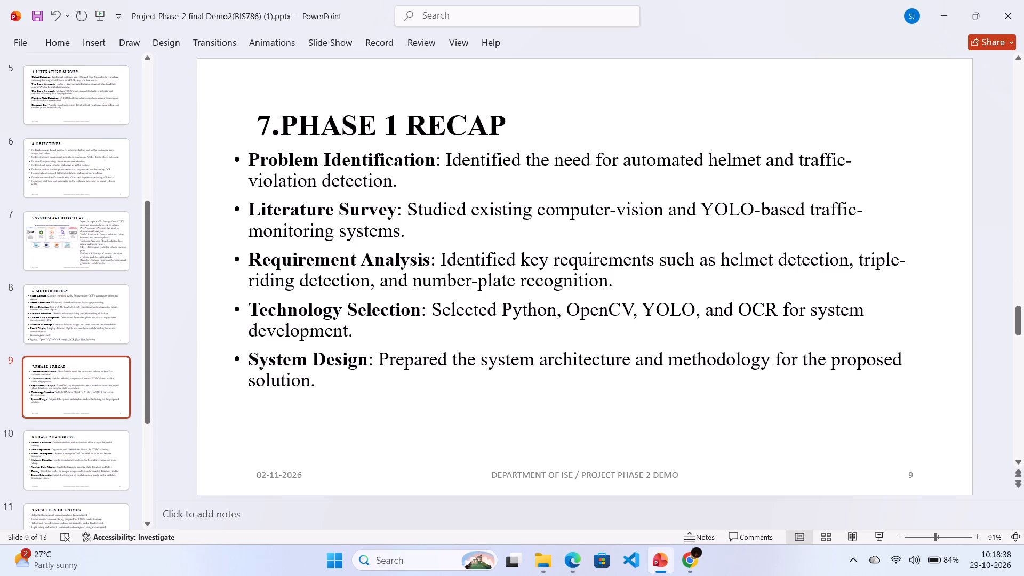
pyautogui.press('Down')
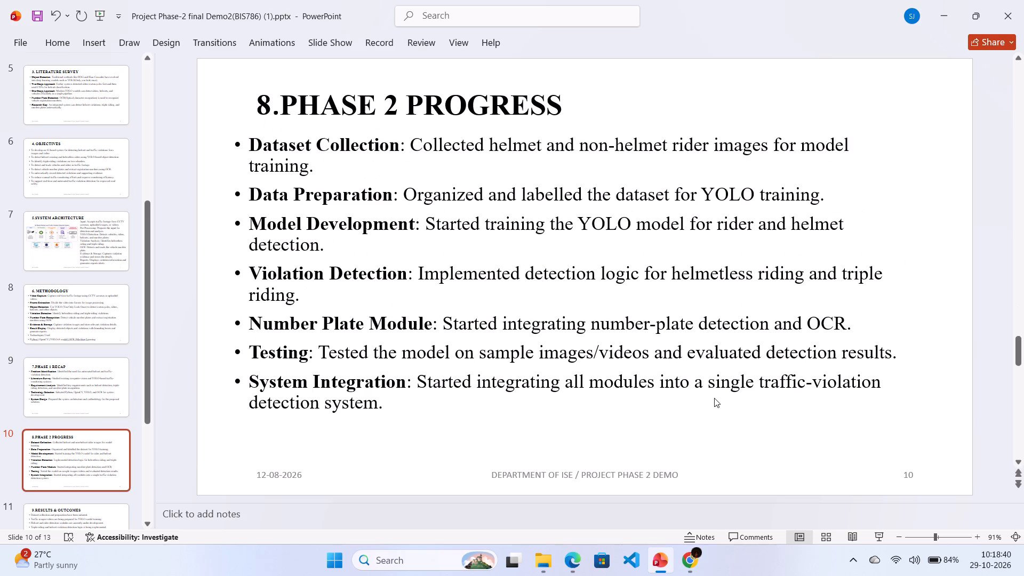
pyautogui.press('Down')
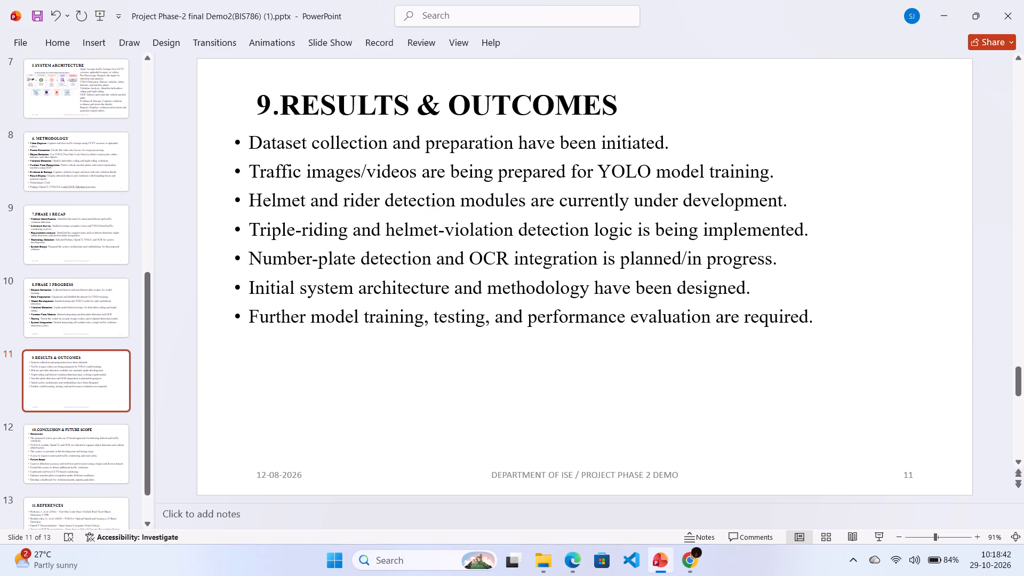
pyautogui.press('Down')
pyautogui.press('Down')
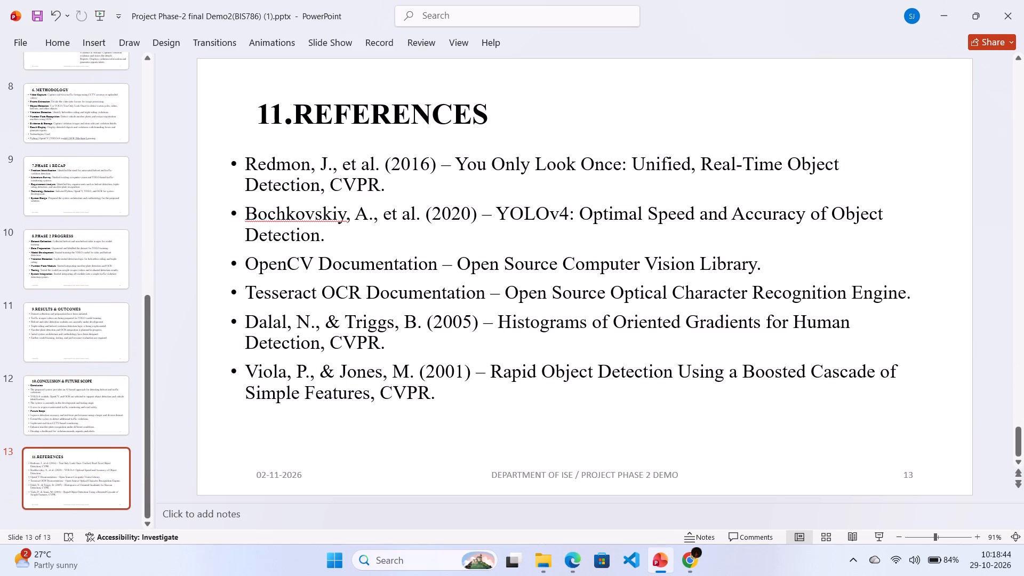
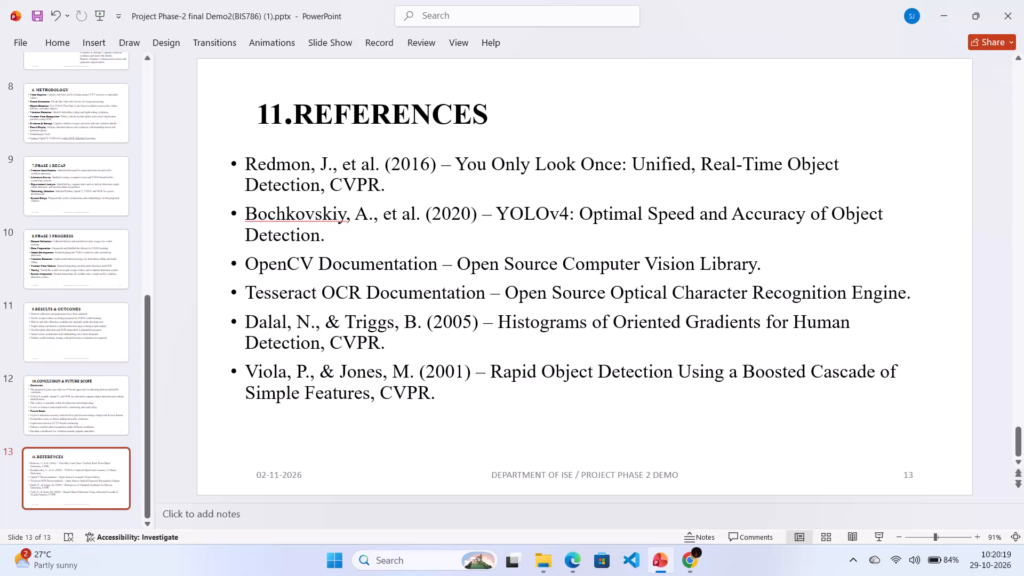
# Go back from the References slide to the Objectives slide.
pyautogui.scroll(2, 563, 239)
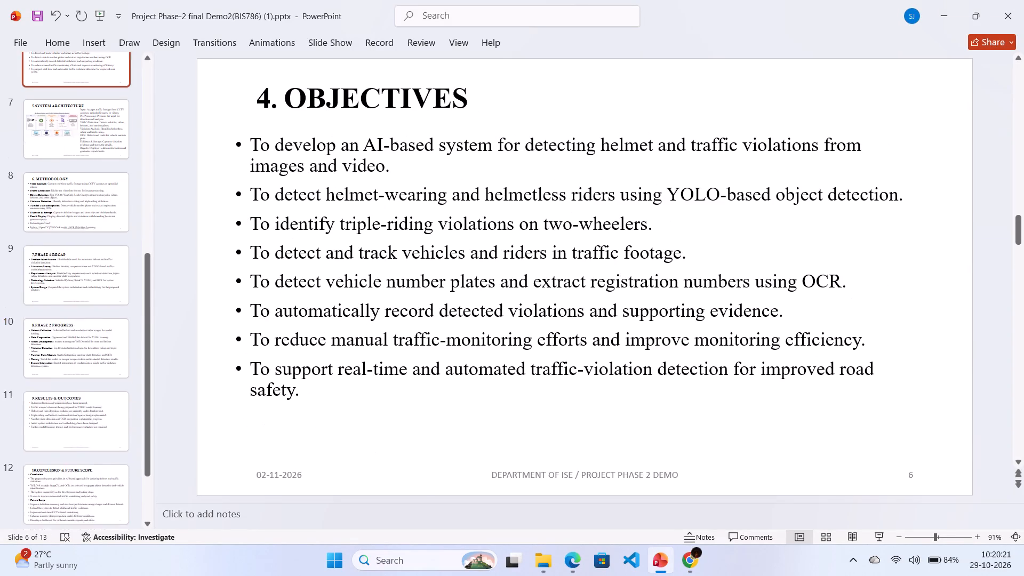
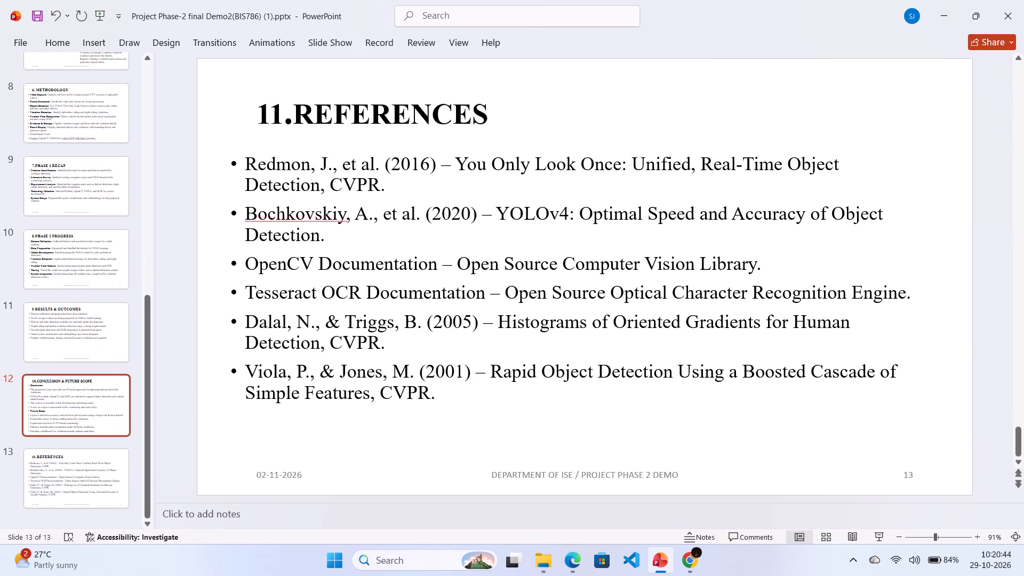
# Review the slides backward from References through Phase 1 Recap to the Methodology slide.
pyautogui.scroll(2, 754, 318)
pyautogui.scroll(-1, 605, 399)
pyautogui.scroll(1, 605, 399)
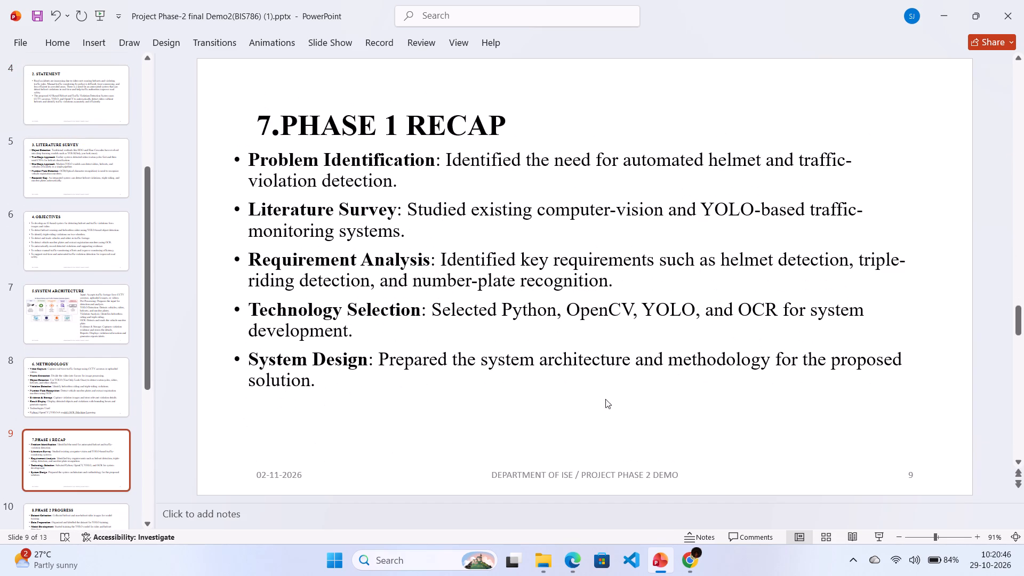
pyautogui.scroll(1, 605, 399)
pyautogui.scroll(-1, 605, 399)
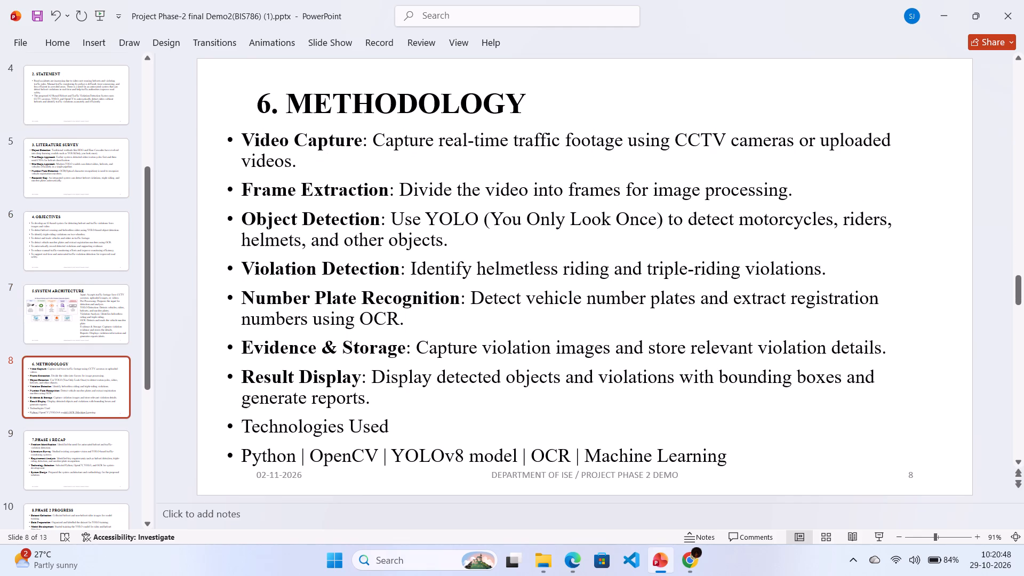
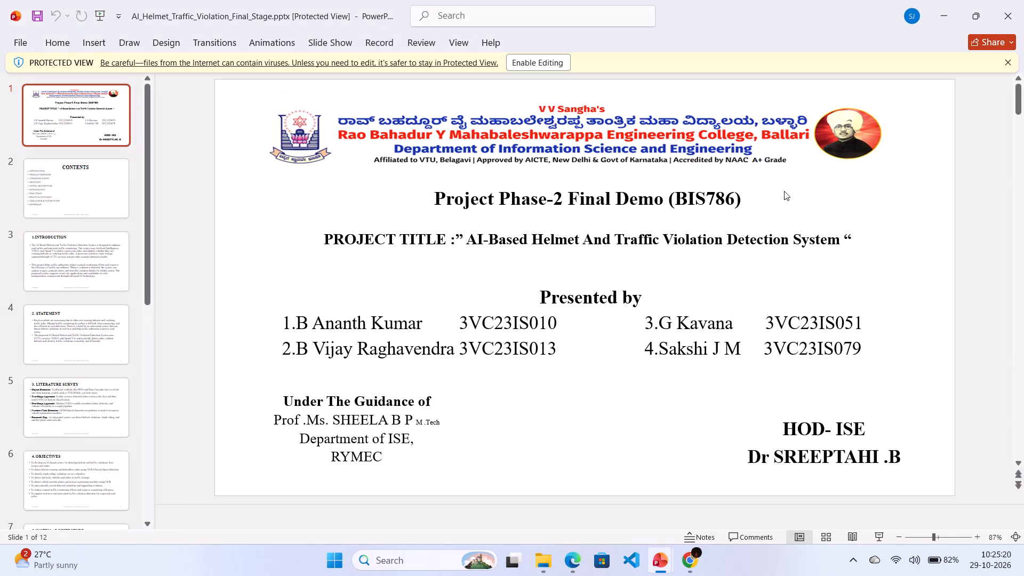
# Look through the downloaded presentation's slides, examining the "7. FINAL STAGE" slide and the "6. METHODOLOGY" slide before it.
pyautogui.scroll(-2, 765, 183)
pyautogui.press('Down')
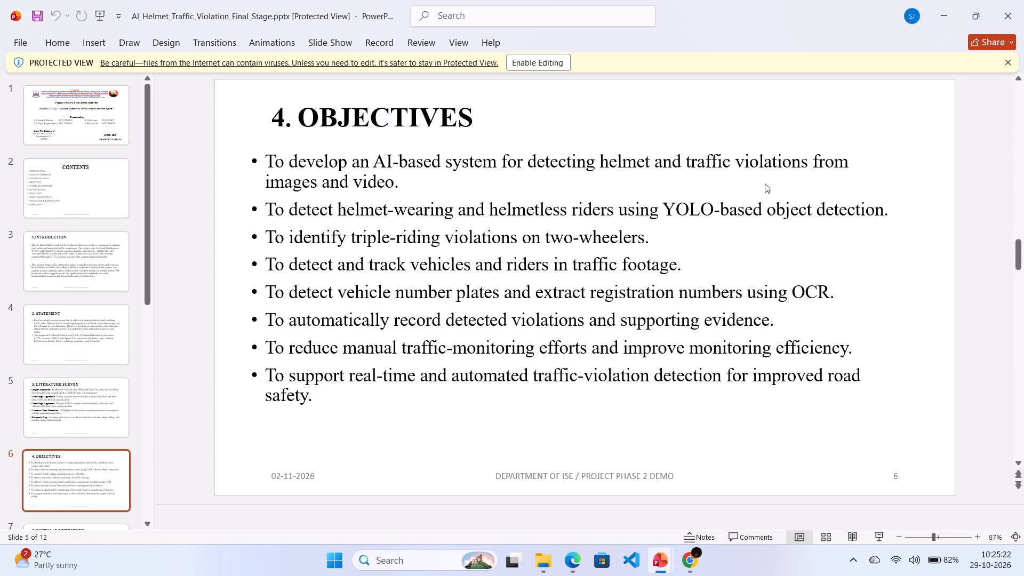
pyautogui.press('Down')
pyautogui.press('Down')
pyautogui.press('Down')
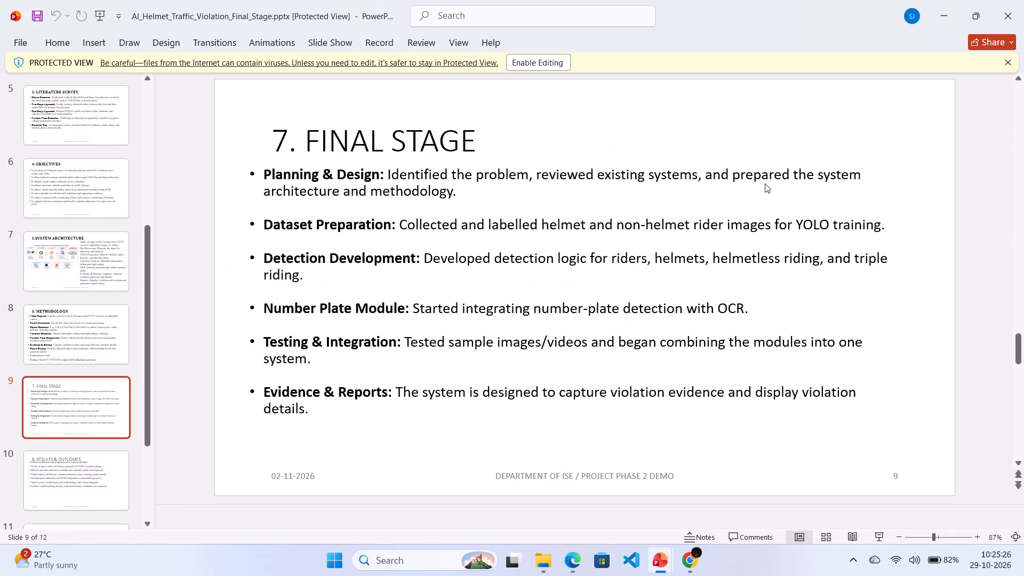
pyautogui.press('Down')
pyautogui.press('Up')
pyautogui.click(683, 559)
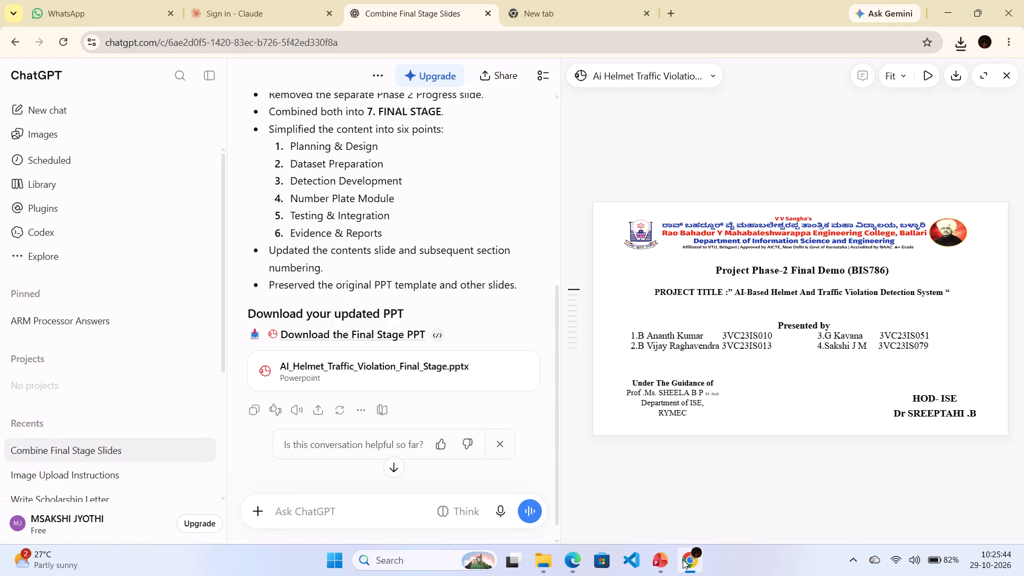
pyautogui.click(683, 559)
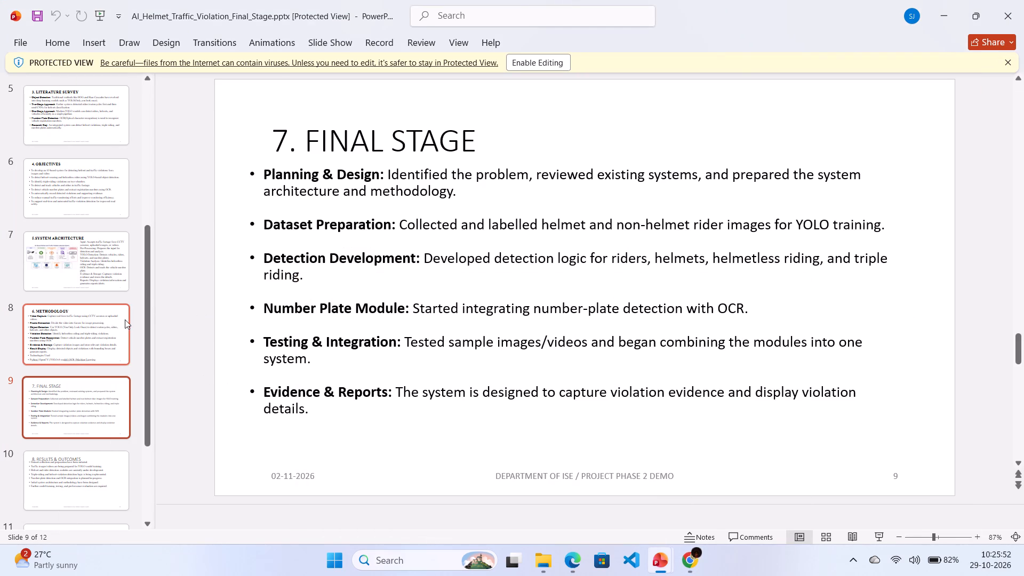
pyautogui.click(88, 329)
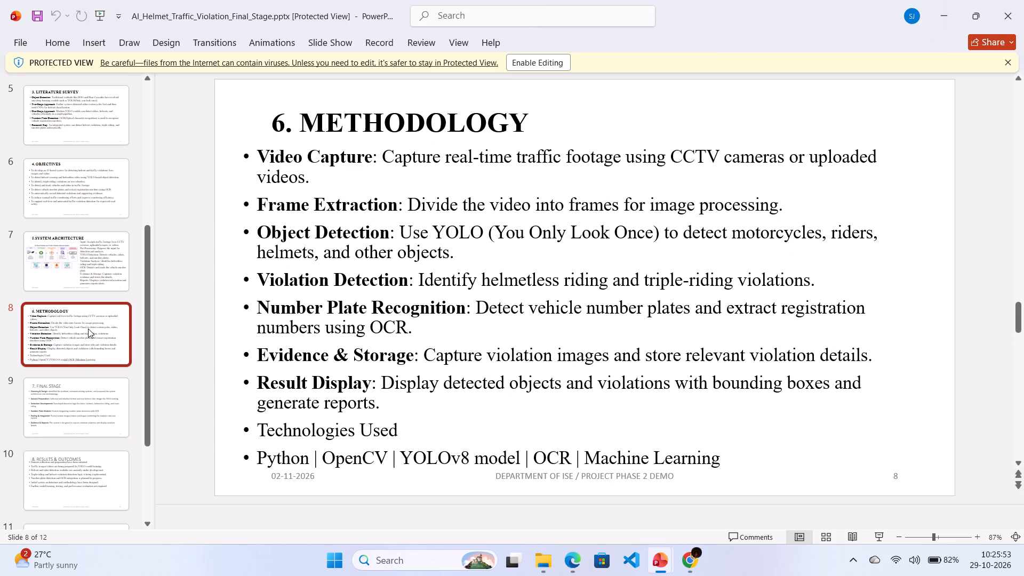
pyautogui.click(79, 379)
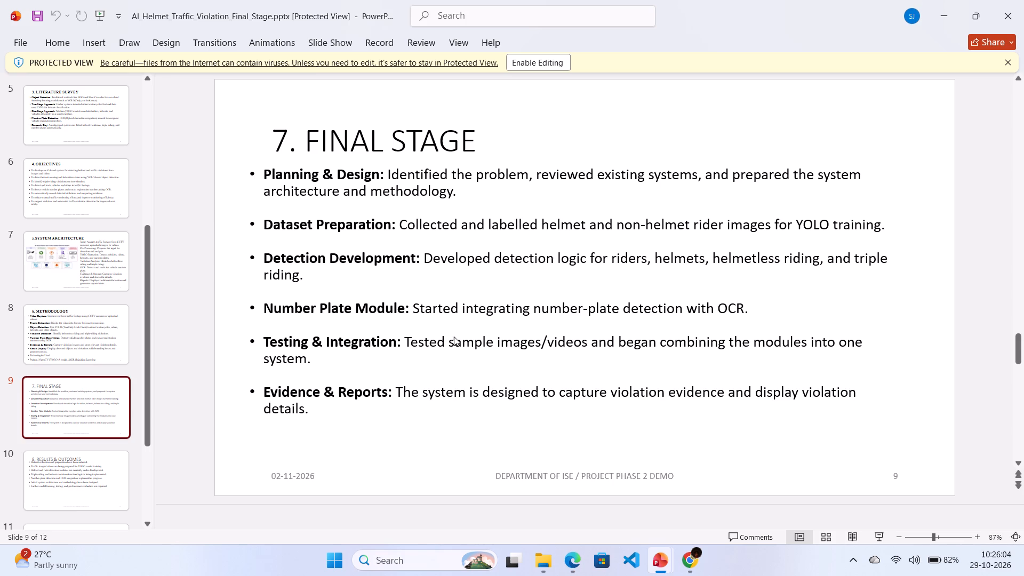
# Switch to Chrome and search Google for "trading view" in the empty new tab.
pyautogui.click(692, 564)
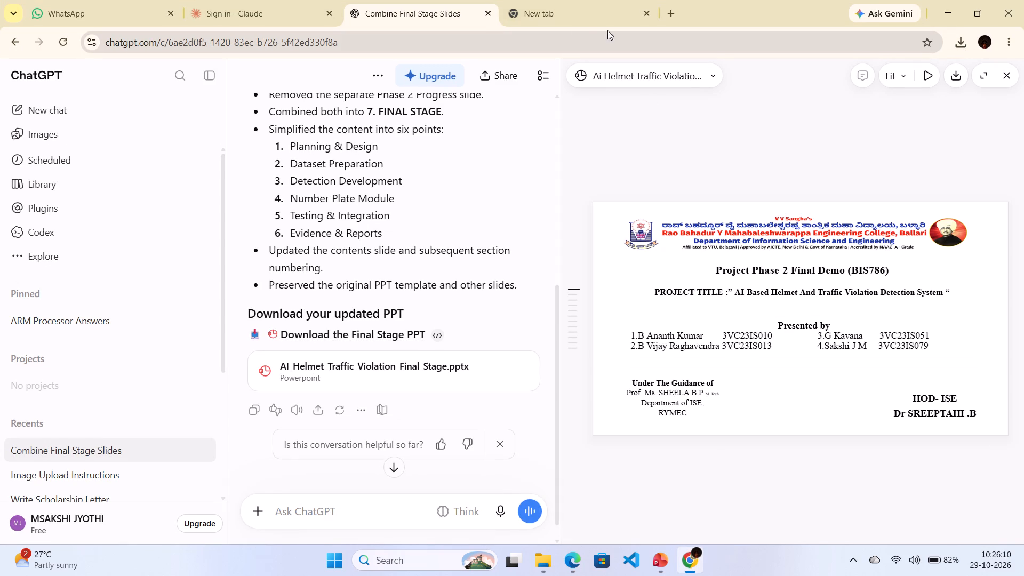
pyautogui.click(567, 12)
pyautogui.write('trading v')
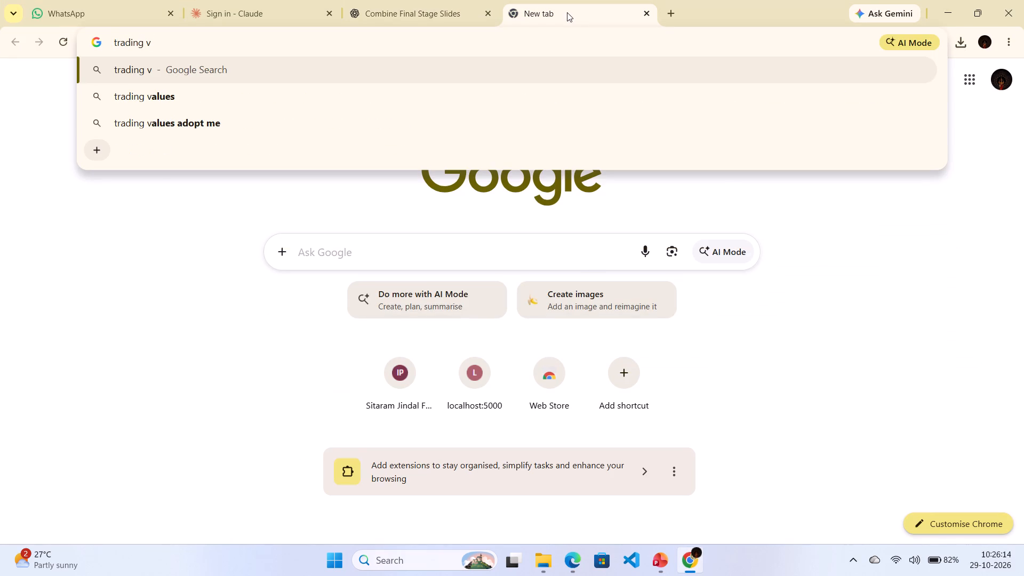
pyautogui.write('iew')
pyautogui.press('Return')
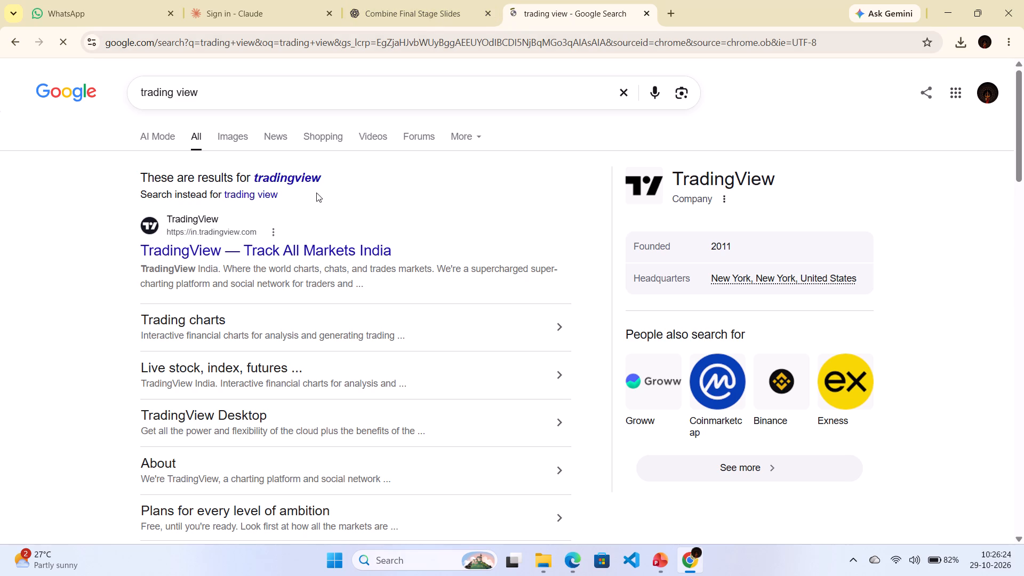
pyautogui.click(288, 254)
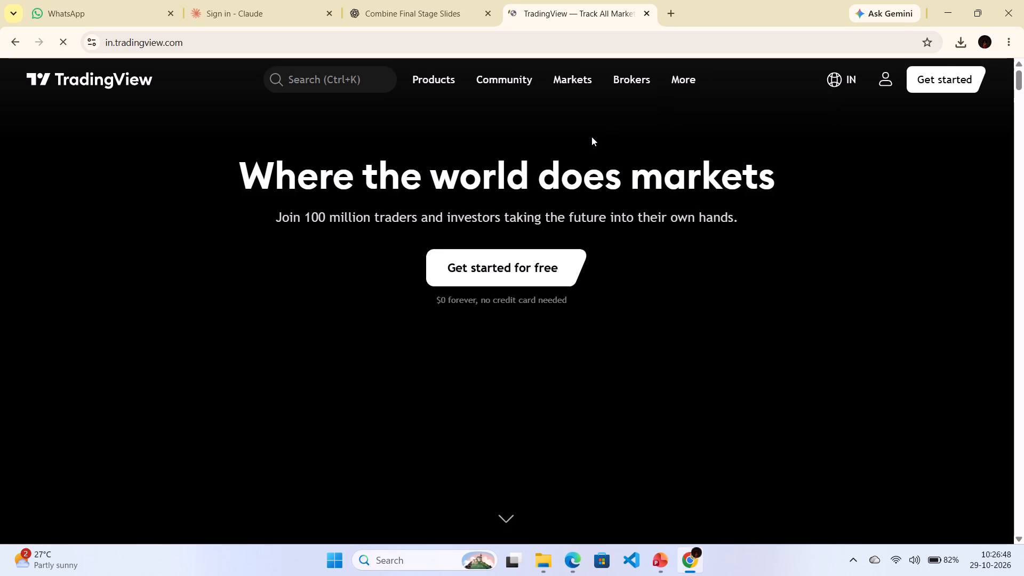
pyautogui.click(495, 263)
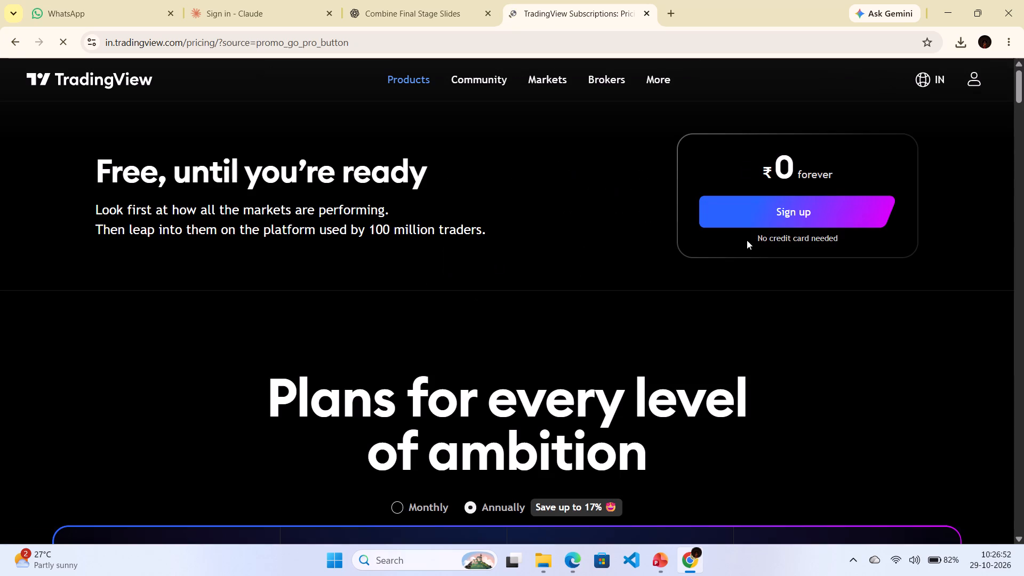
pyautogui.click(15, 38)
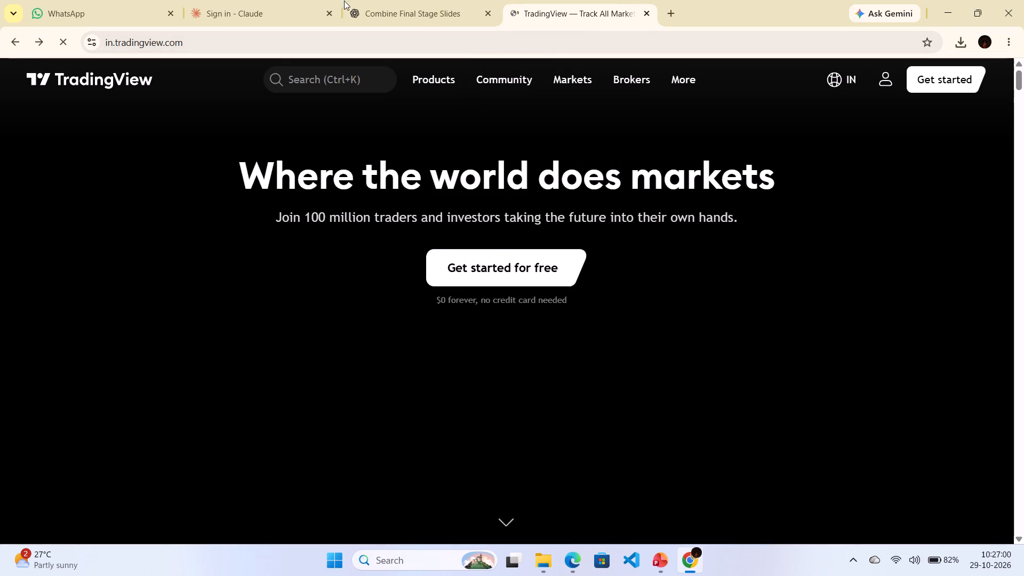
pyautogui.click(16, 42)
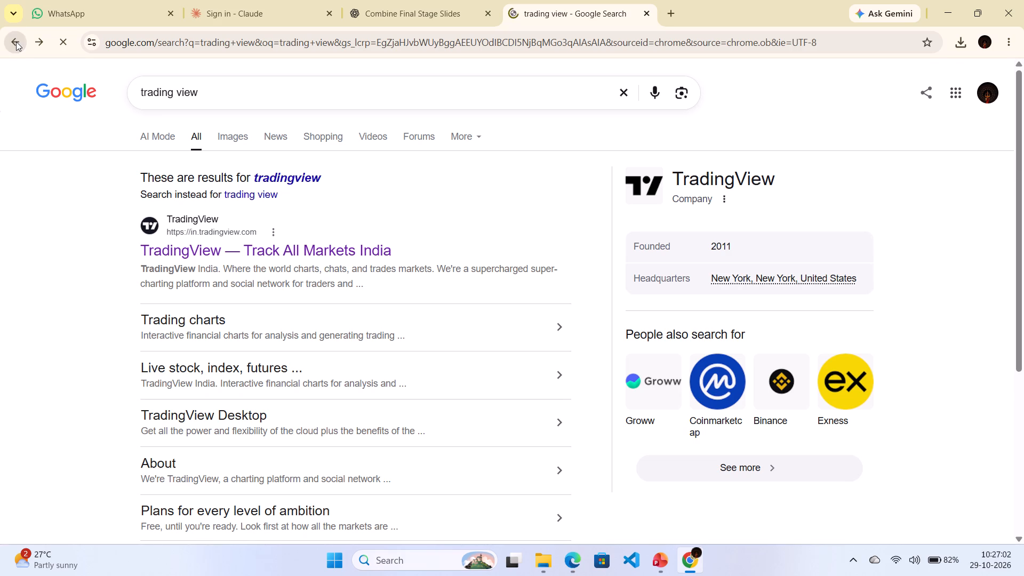
# Open TradingView's "Live stock, index, futures ..." page from the search results.
pyautogui.click(181, 373)
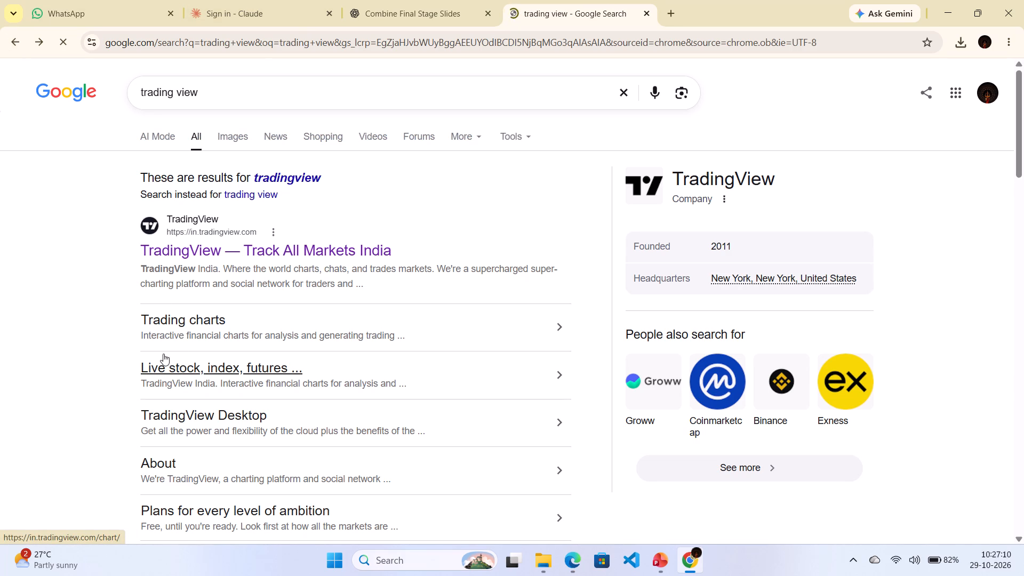
# Switch to PowerPoint and minimize the Final Stage presentation to bring up the original Project Phase-2 final Demo2 file.
pyautogui.click(691, 558)
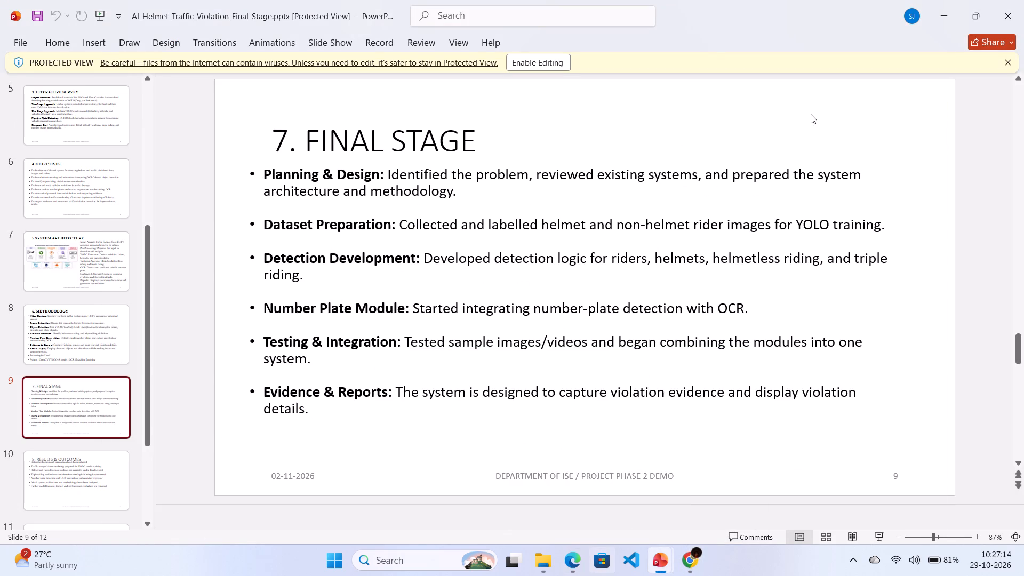
pyautogui.click(943, 11)
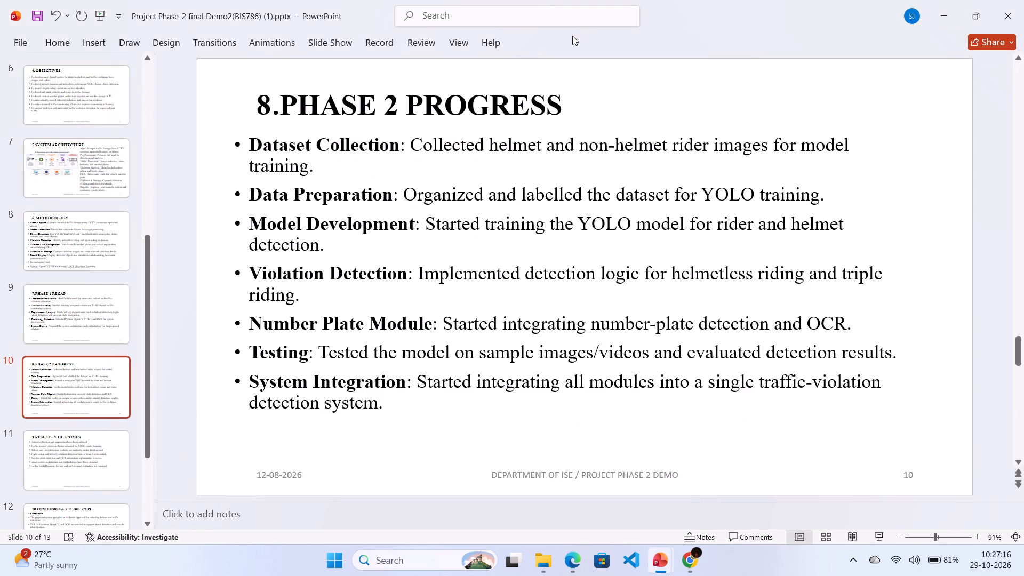
# Minimize the Project Phase-2 final Demo2 presentation and the Edge window behind it to reach the desktop.
pyautogui.click(948, 17)
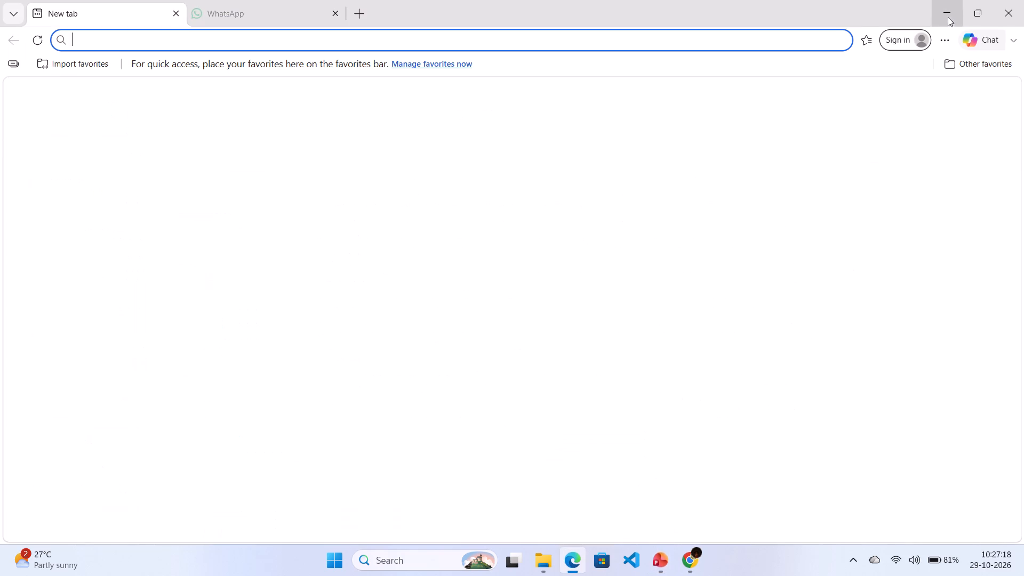
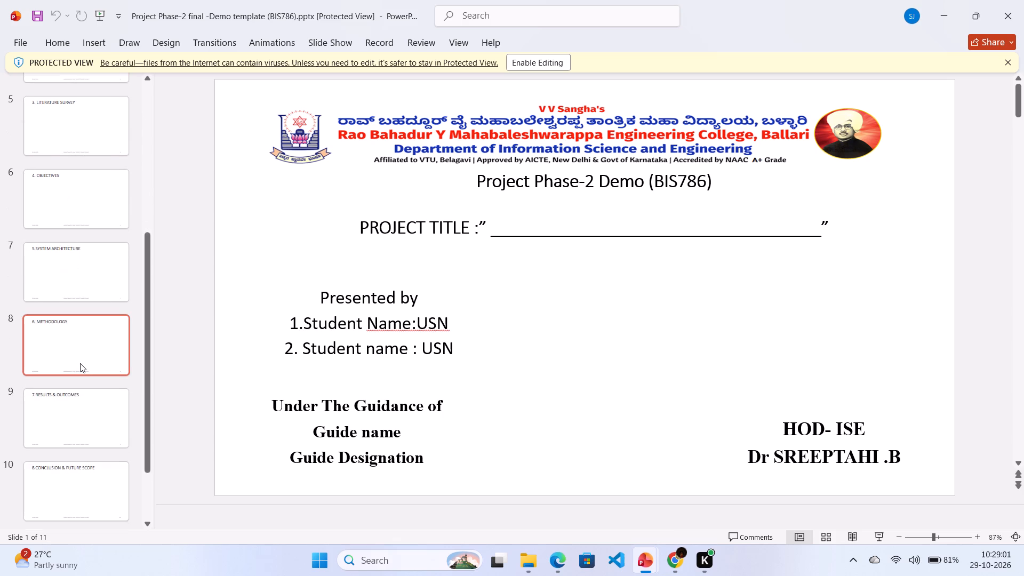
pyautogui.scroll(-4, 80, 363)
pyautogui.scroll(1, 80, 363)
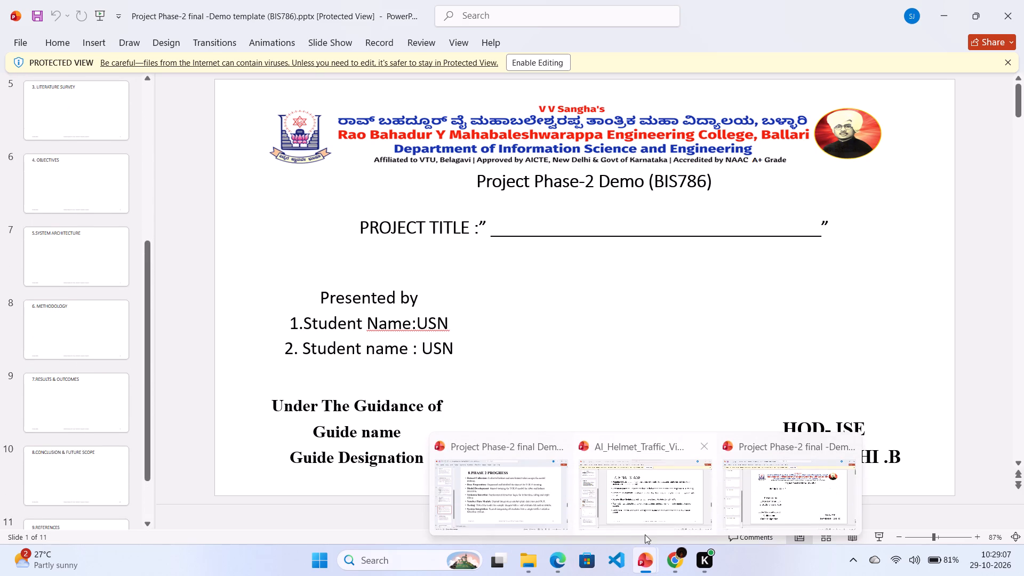
# Close the open AI_Helmet_Traffic presentation, keeping the two Project Phase-2 final presentations open.
pyautogui.click(703, 447)
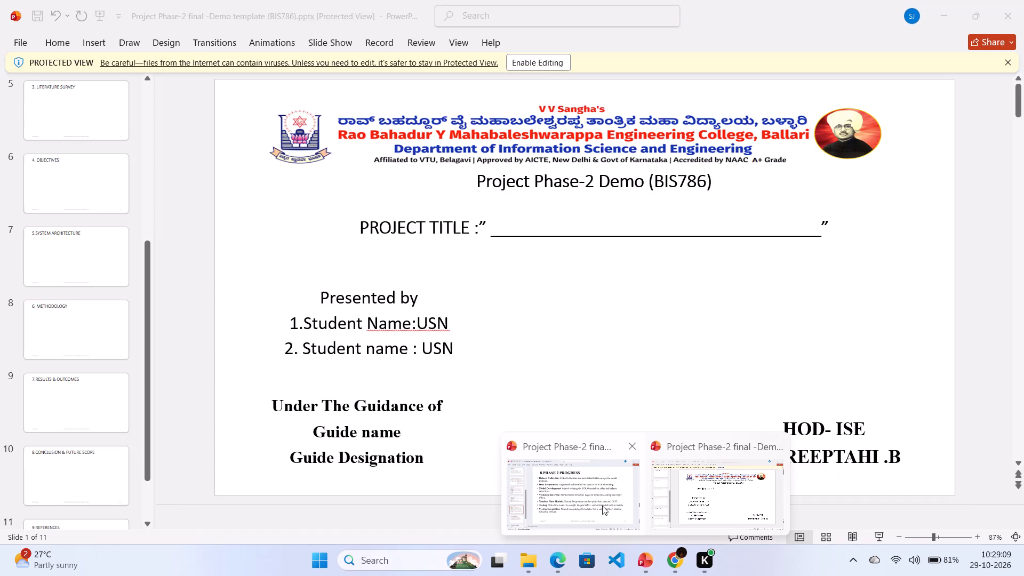
# Bring up the Project Phase-2 final Demo2 presentation and examine its slides from "7. PHASE 1 RECAP" through "10. CONCLUSION & FUTURE SCOPE".
pyautogui.click(602, 505)
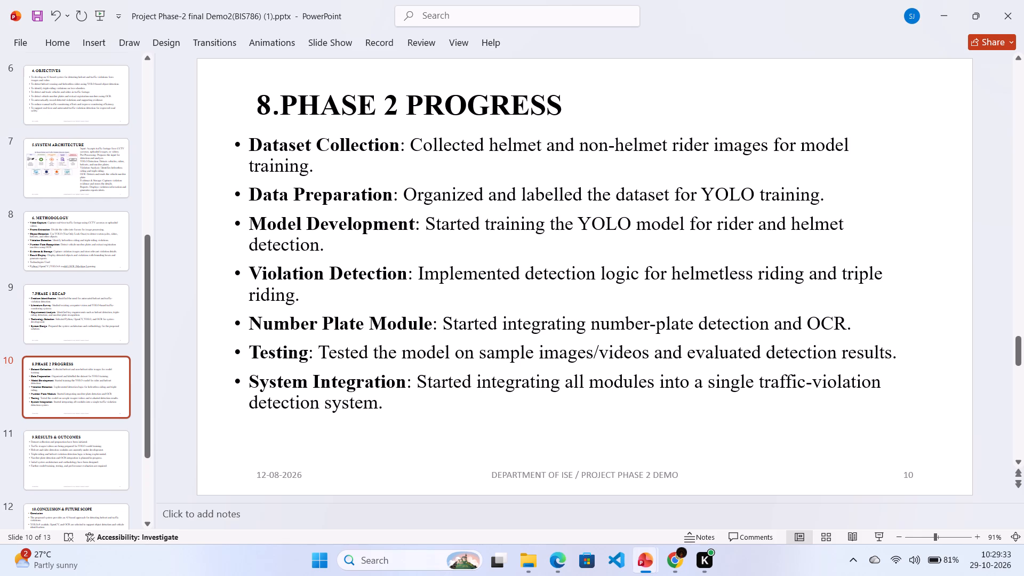
pyautogui.scroll(2, 114, 246)
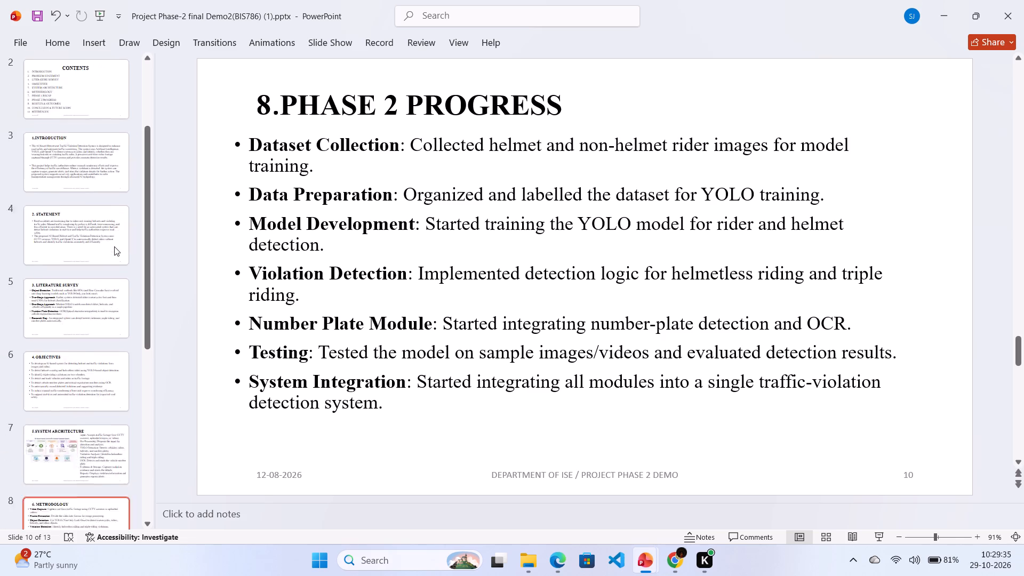
pyautogui.scroll(1, 114, 246)
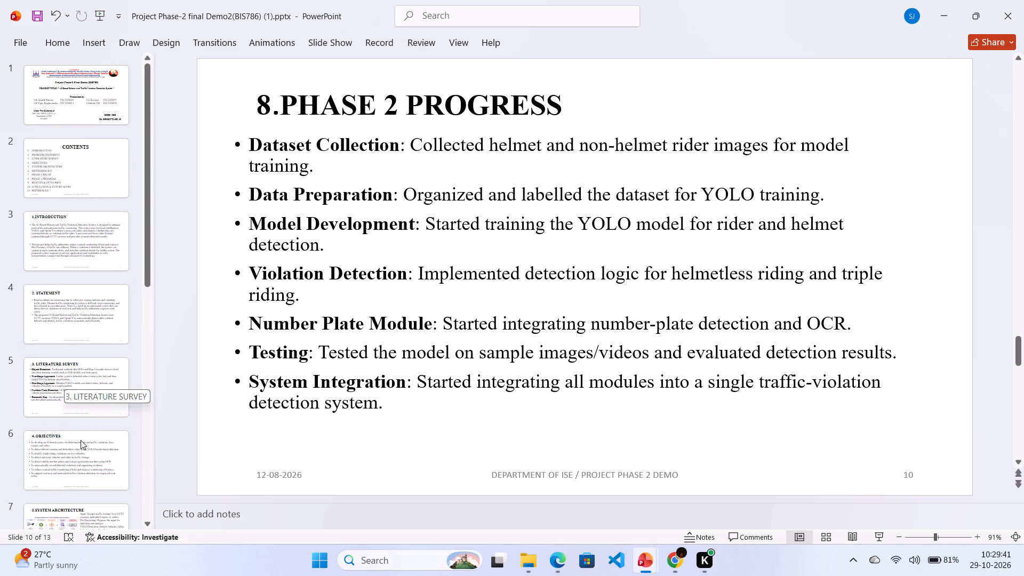
pyautogui.scroll(-2, 107, 393)
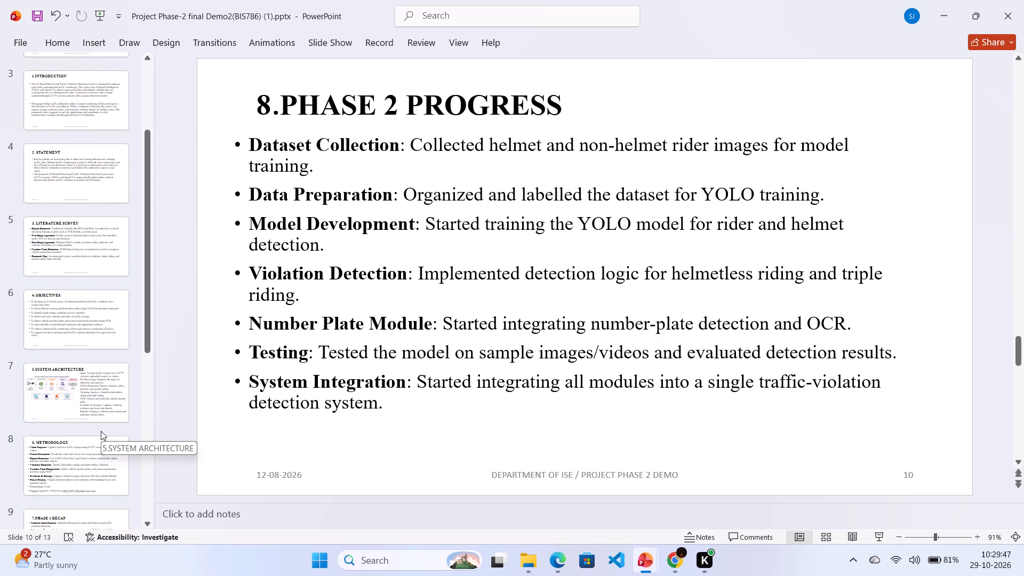
pyautogui.scroll(-1, 92, 447)
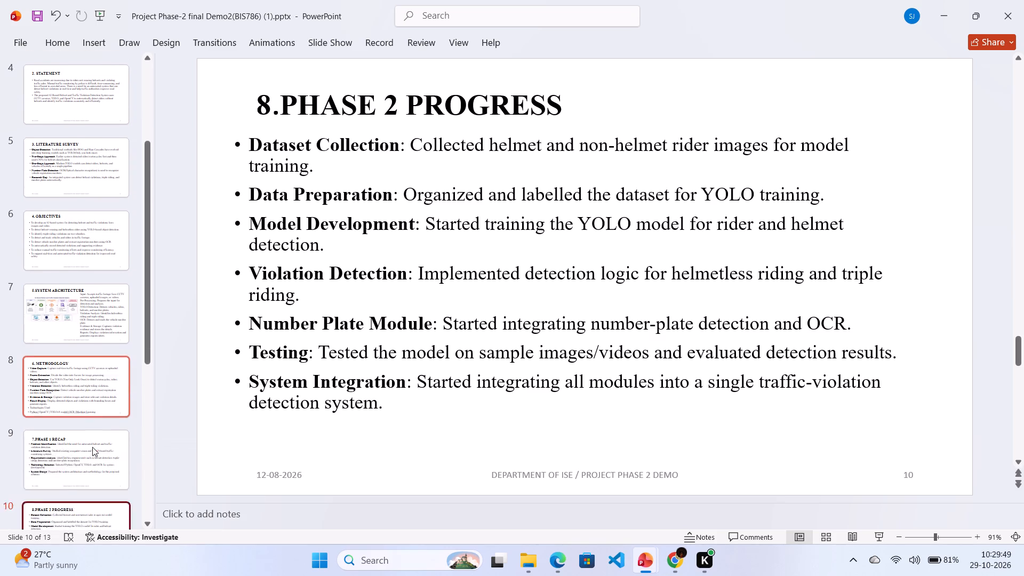
pyautogui.scroll(-2, 92, 447)
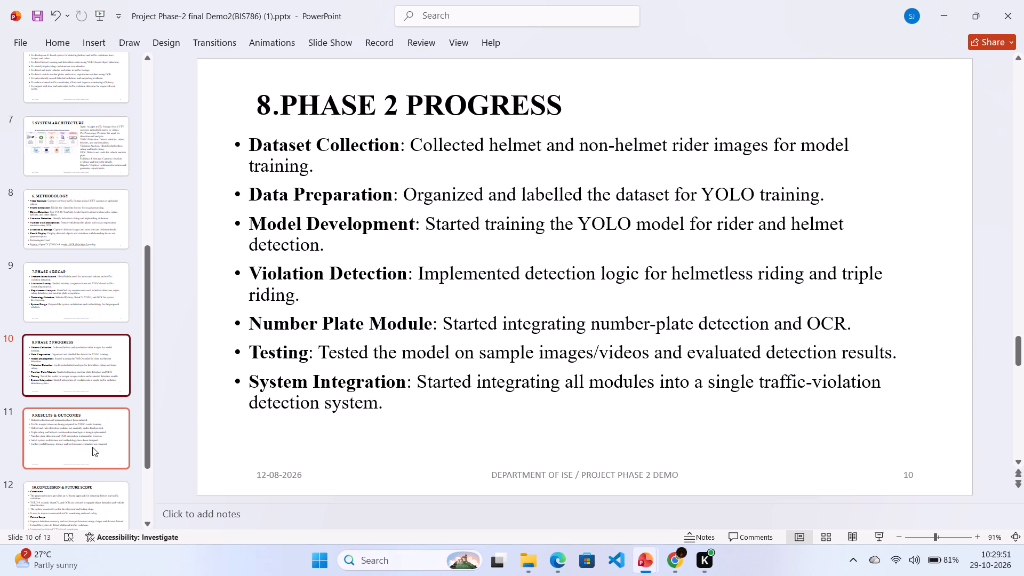
pyautogui.click(68, 232)
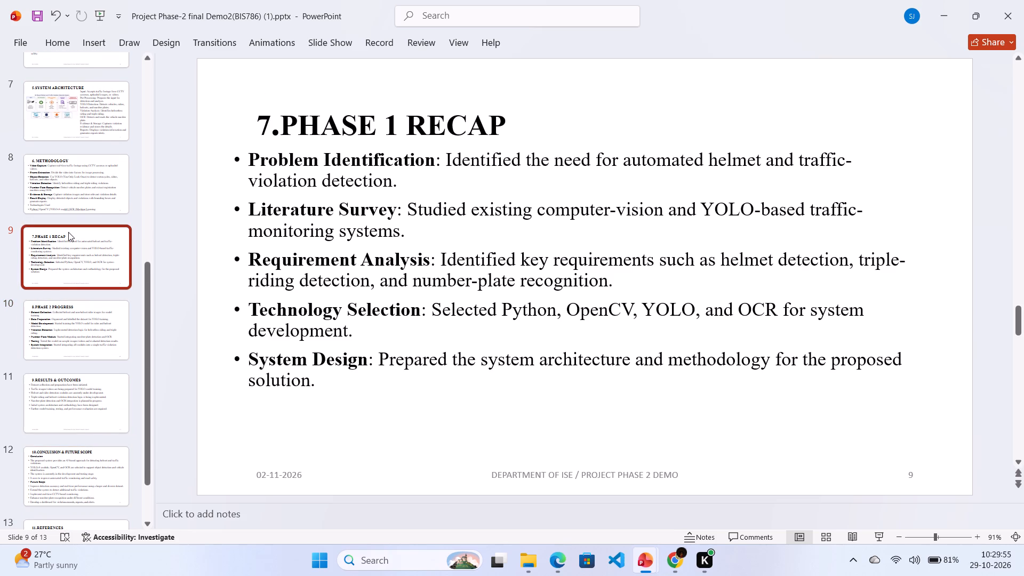
pyautogui.click(73, 393)
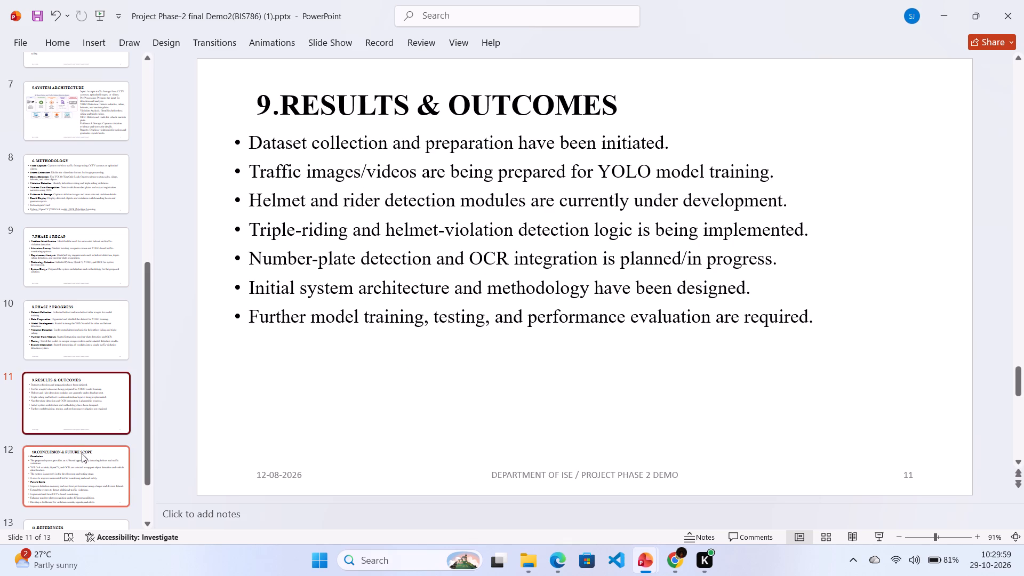
pyautogui.click(82, 454)
pyautogui.click(83, 516)
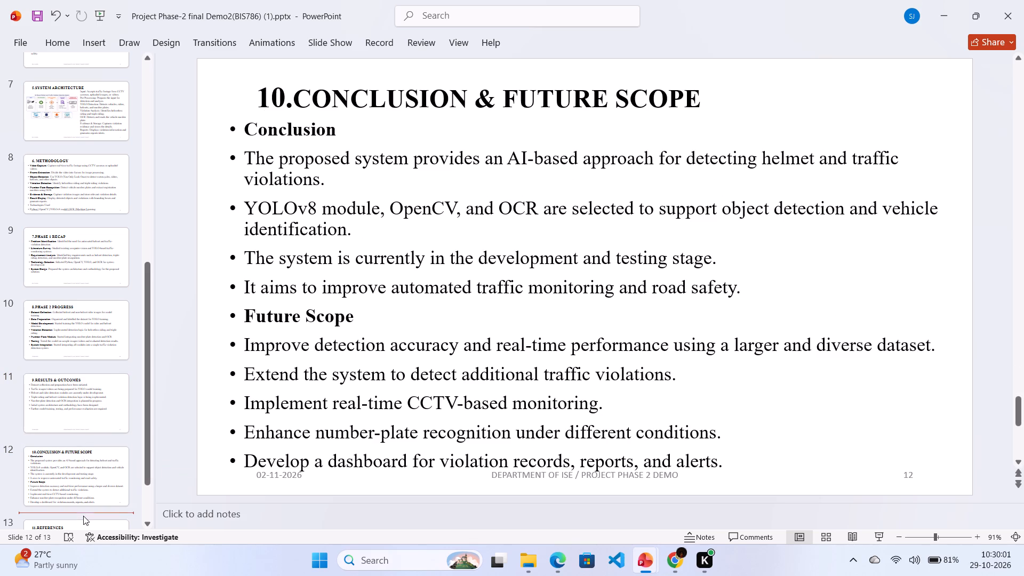
pyautogui.click(69, 252)
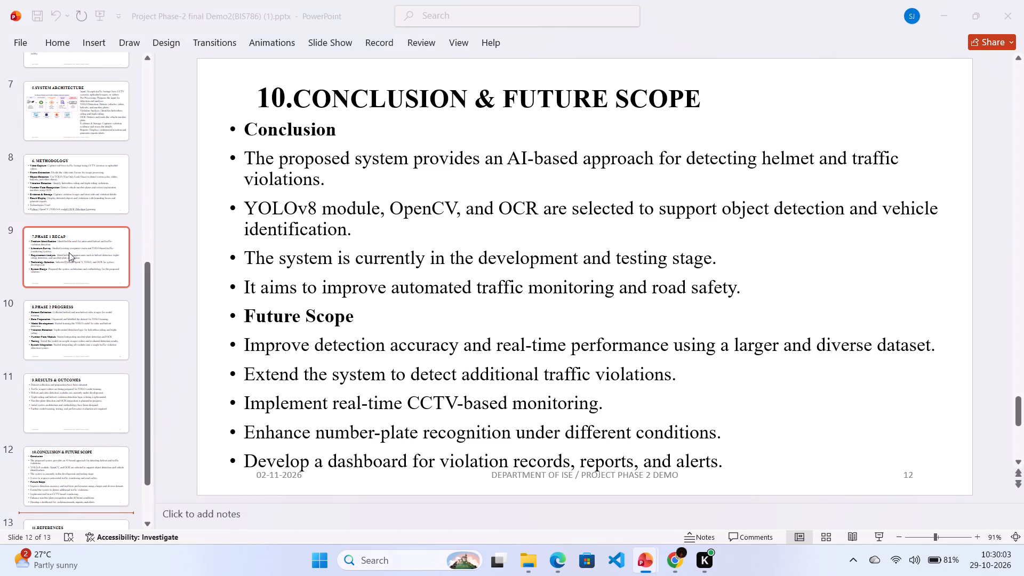
pyautogui.click(69, 252)
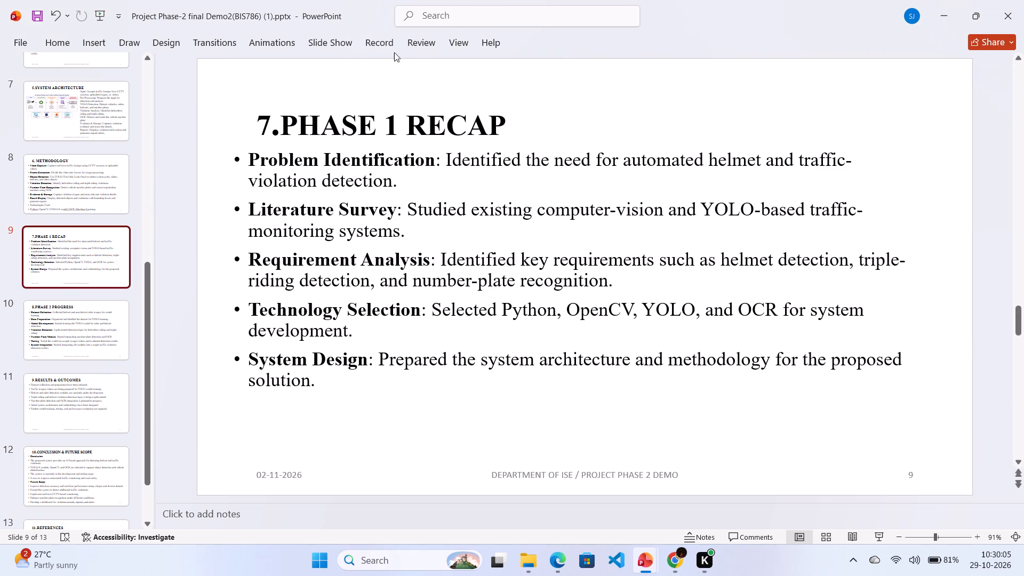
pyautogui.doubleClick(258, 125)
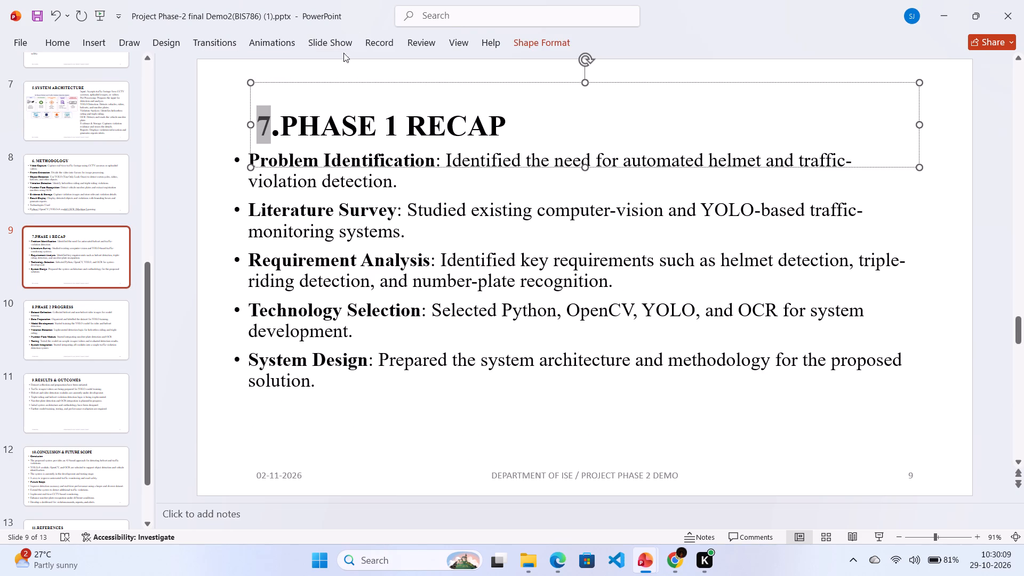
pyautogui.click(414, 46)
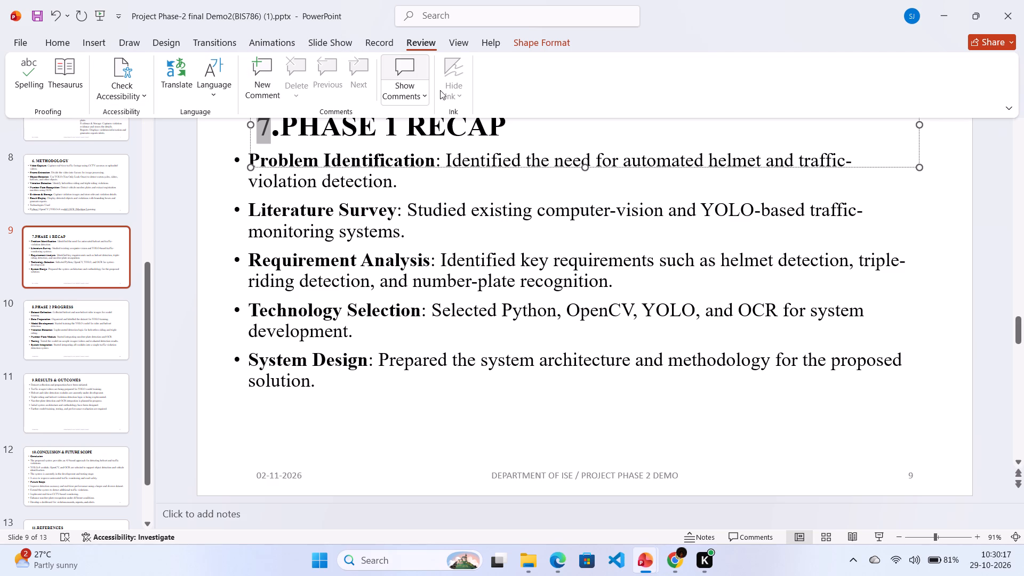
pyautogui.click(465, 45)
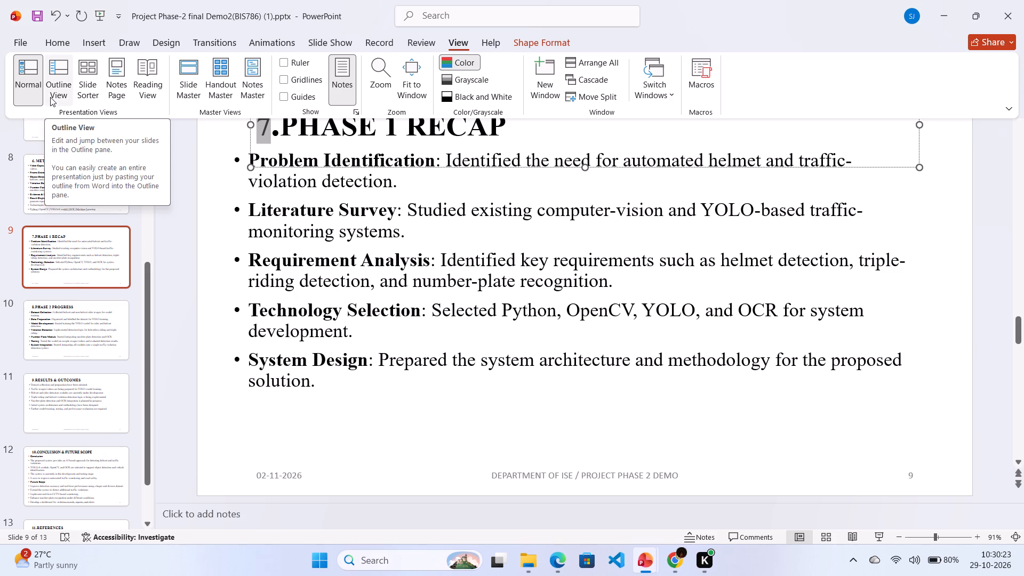
# Delete the "7. PHASE 1 RECAP" and "8. PHASE 2 PROGRESS" slides from the presentation.
pyautogui.rightClick(94, 274)
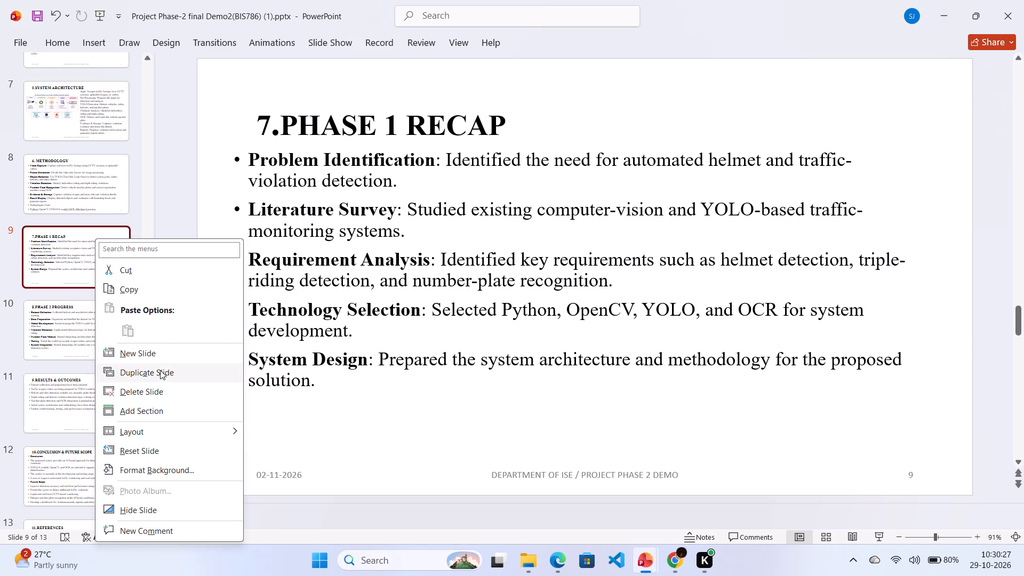
pyautogui.click(159, 388)
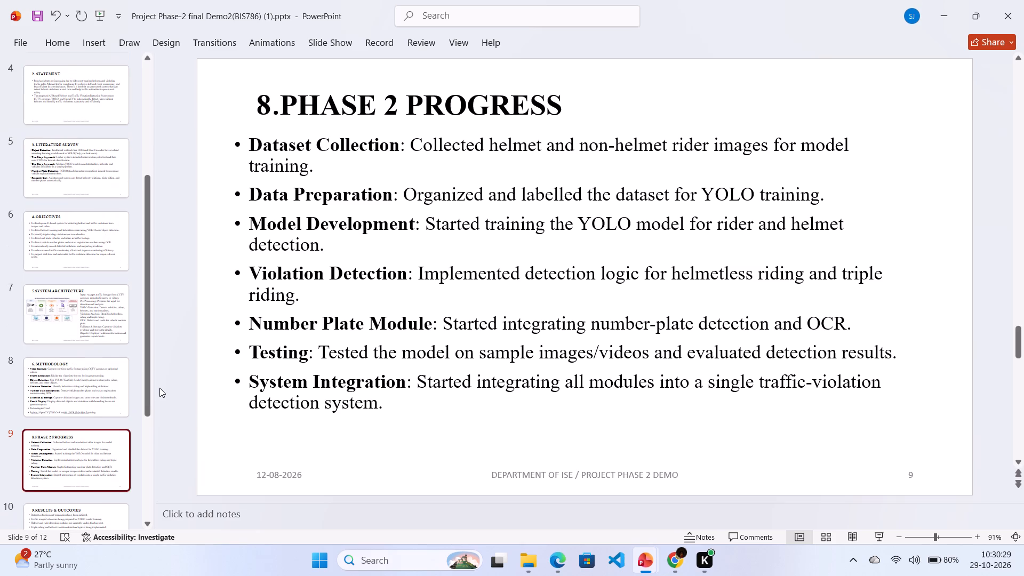
pyautogui.rightClick(90, 458)
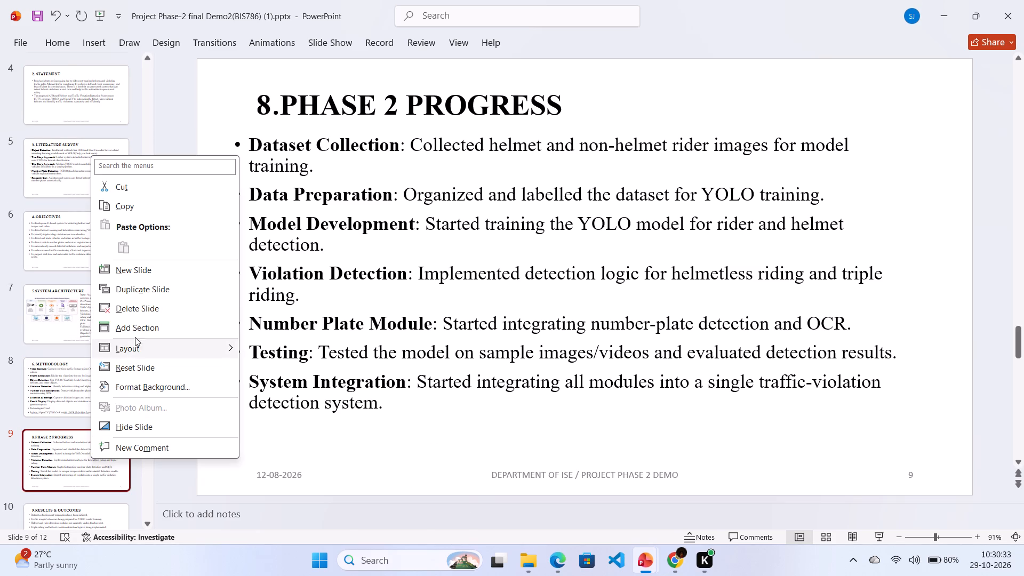
pyautogui.click(141, 307)
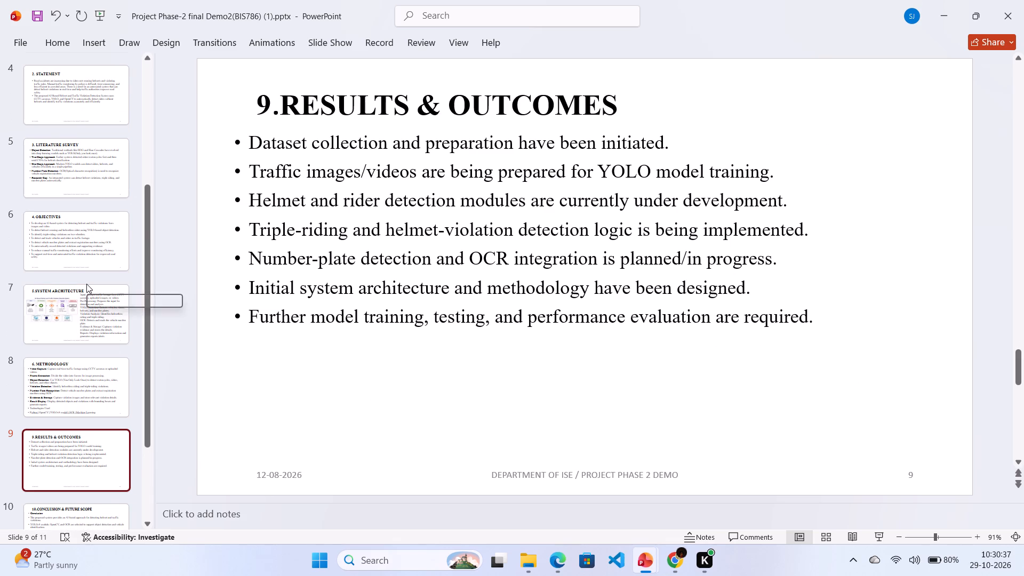
# Check the section numbering from Objectives through Methodology and renumber the "RESULTS & OUTCOMES" slide title to 7.
pyautogui.click(86, 284)
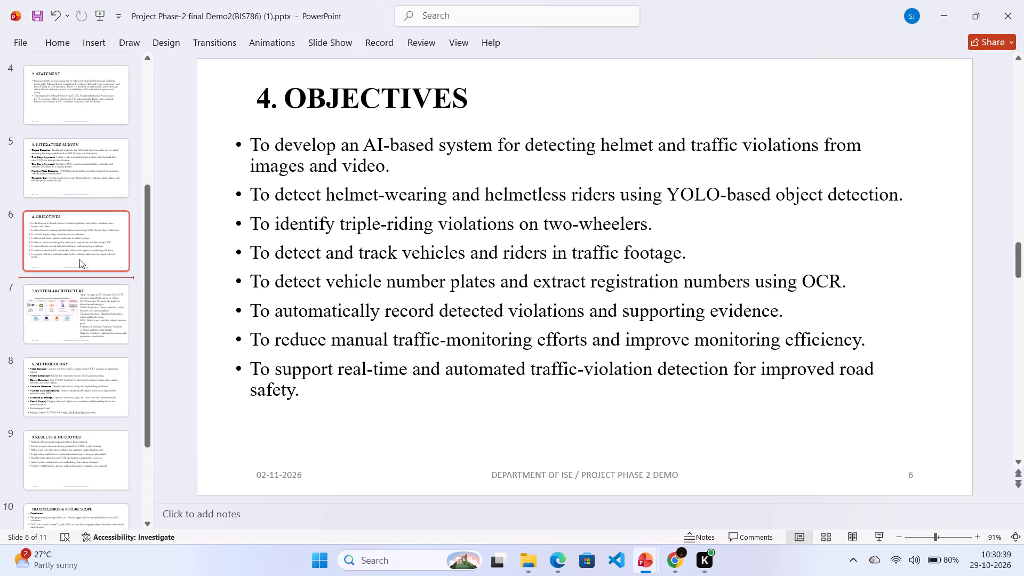
pyautogui.click(75, 332)
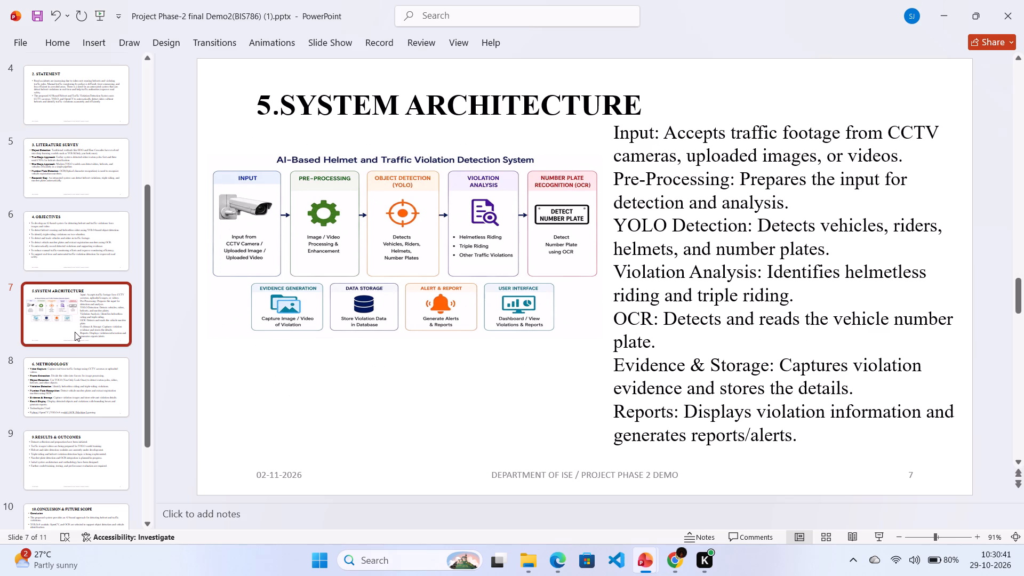
pyautogui.click(71, 389)
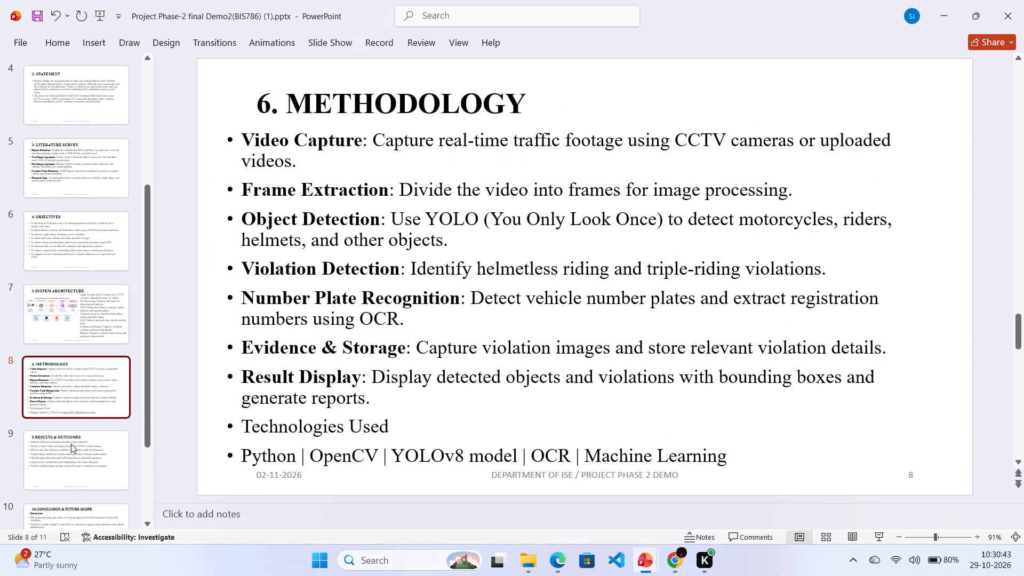
pyautogui.click(71, 444)
pyautogui.click(270, 109)
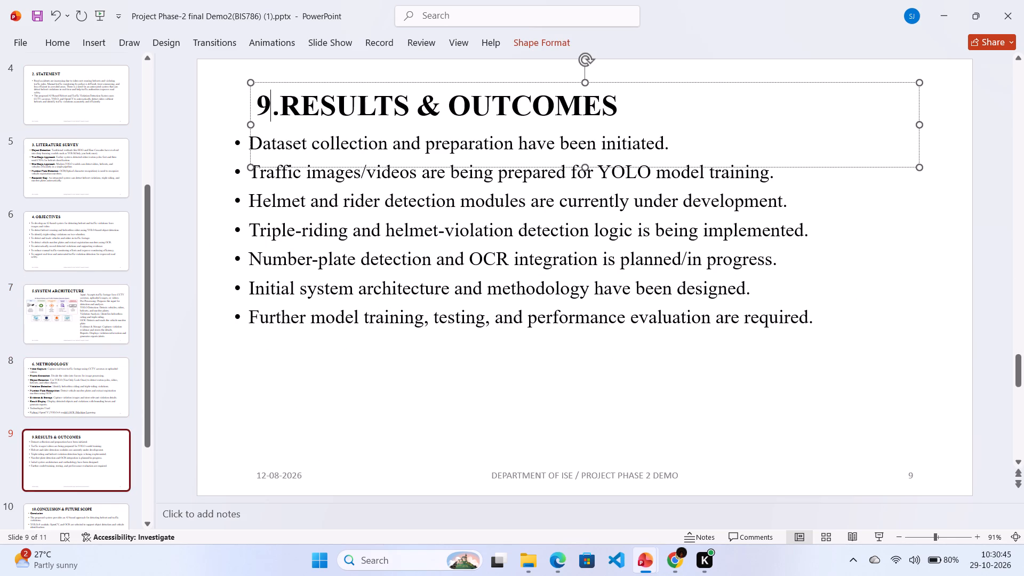
pyautogui.press('BackSpace')
pyautogui.press('7')
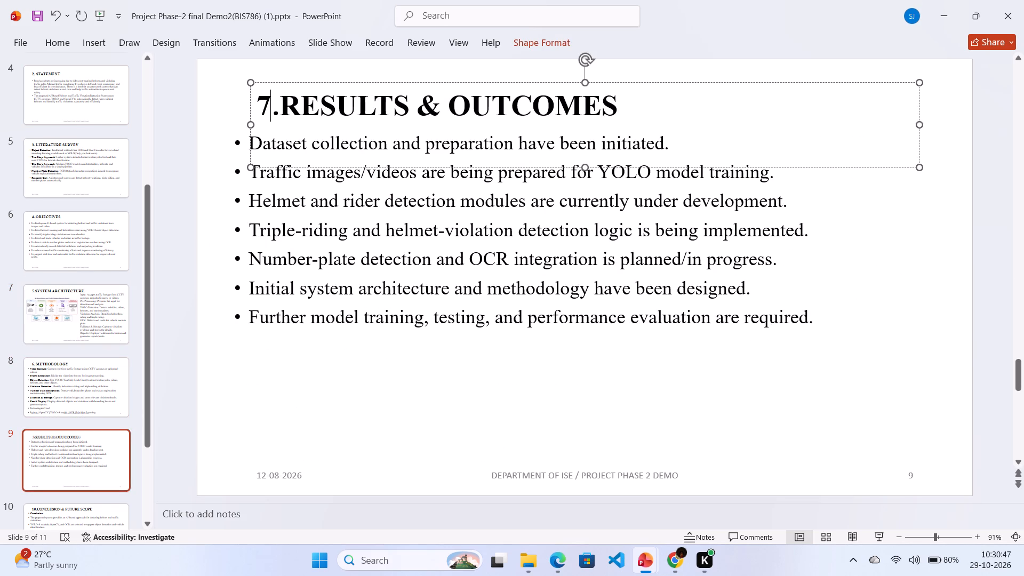
# Renumber the "CONCLUSION & FUTURE SCOPE" slide title to 8.
pyautogui.scroll(-2, 71, 364)
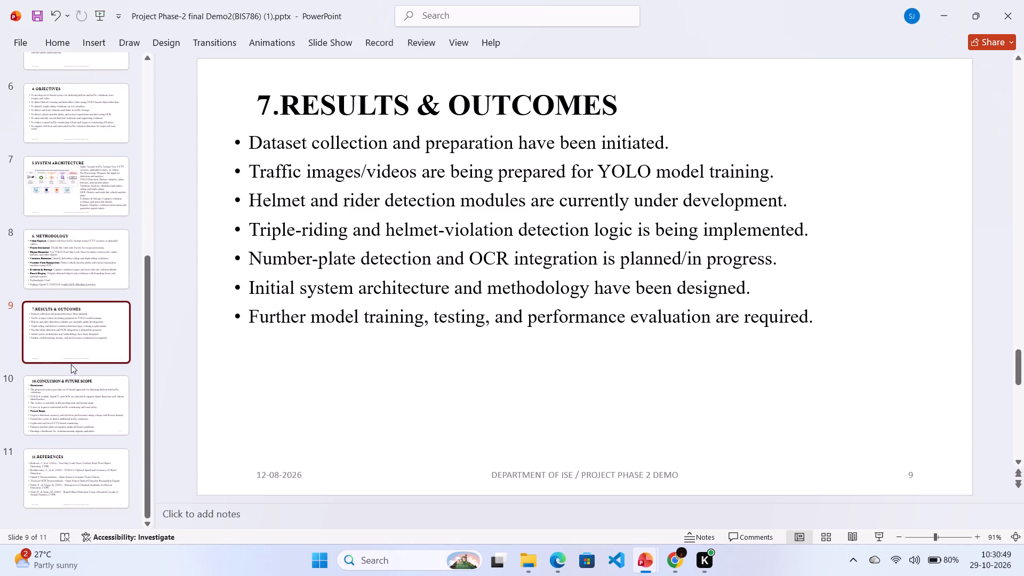
pyautogui.click(69, 389)
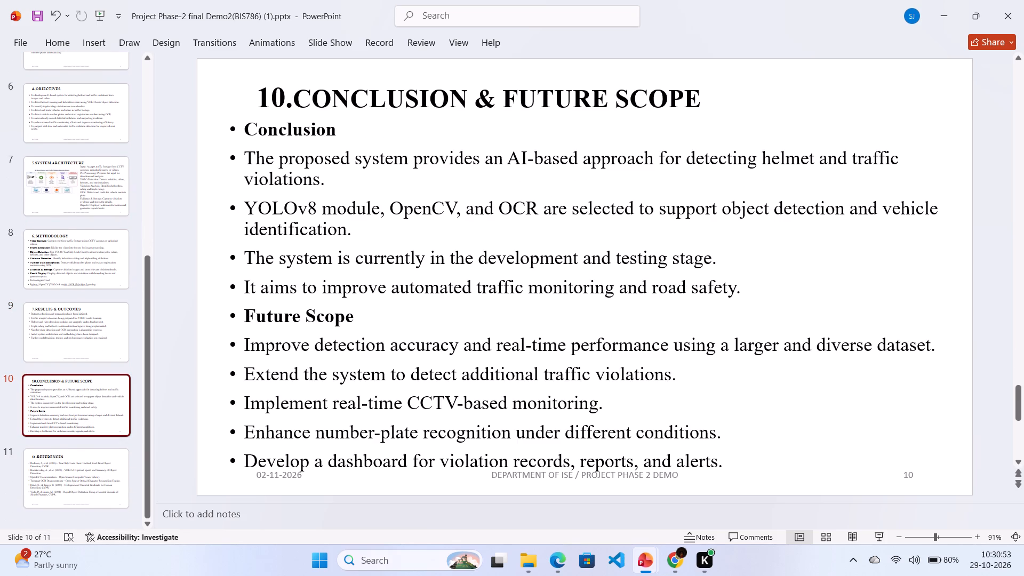
pyautogui.click(289, 94)
pyautogui.press('BackSpace')
pyautogui.press('BackSpace')
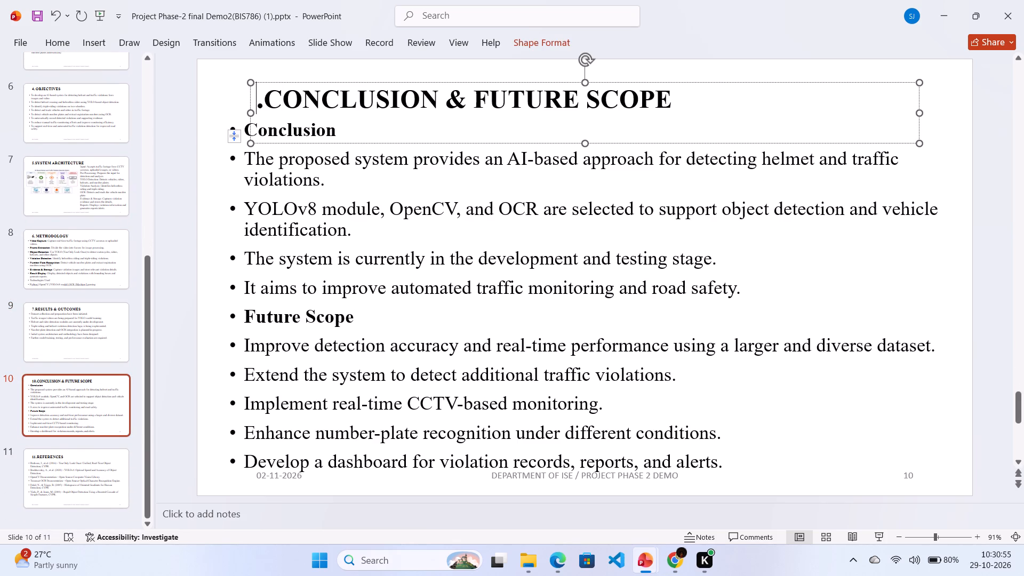
pyautogui.press('8')
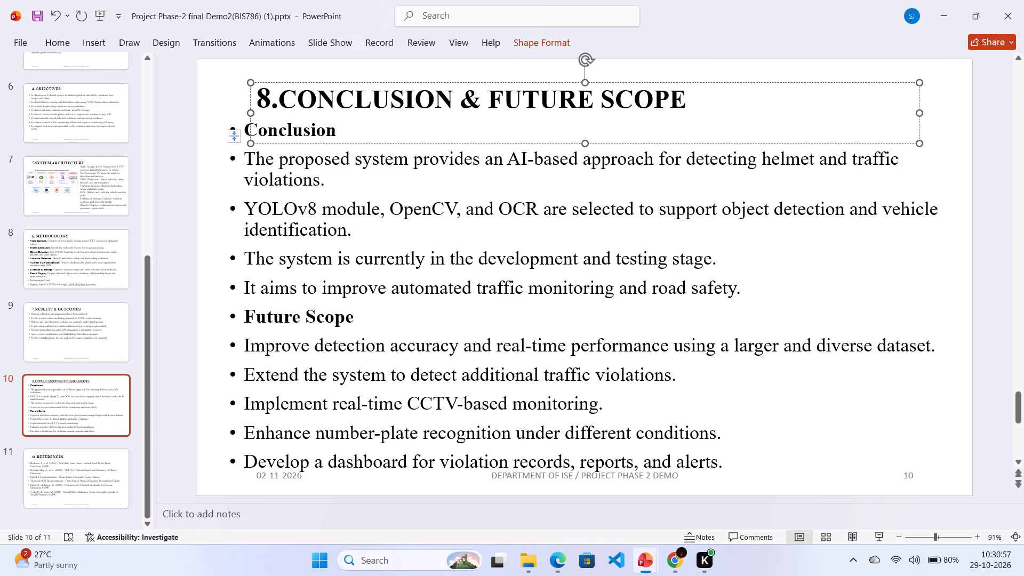
# Renumber the "REFERENCES" slide title to 9.
pyautogui.click(54, 483)
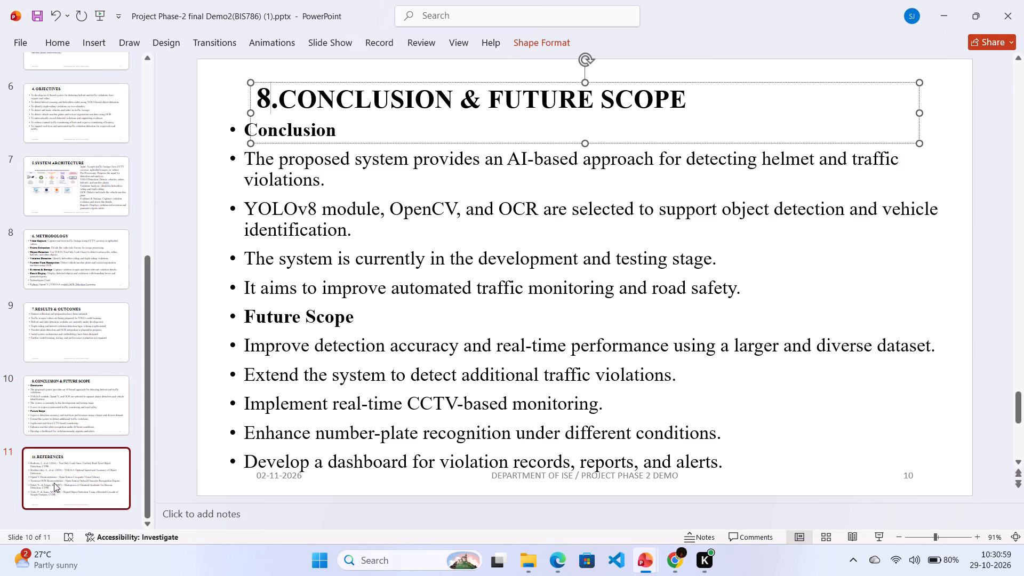
pyautogui.click(283, 105)
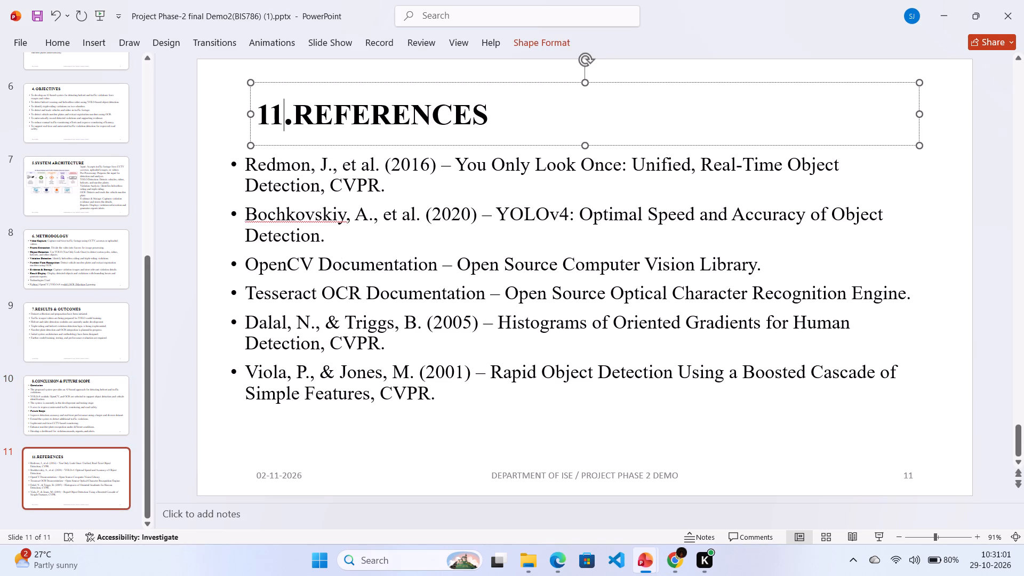
pyautogui.press('BackSpace')
pyautogui.press('BackSpace')
pyautogui.press('9')
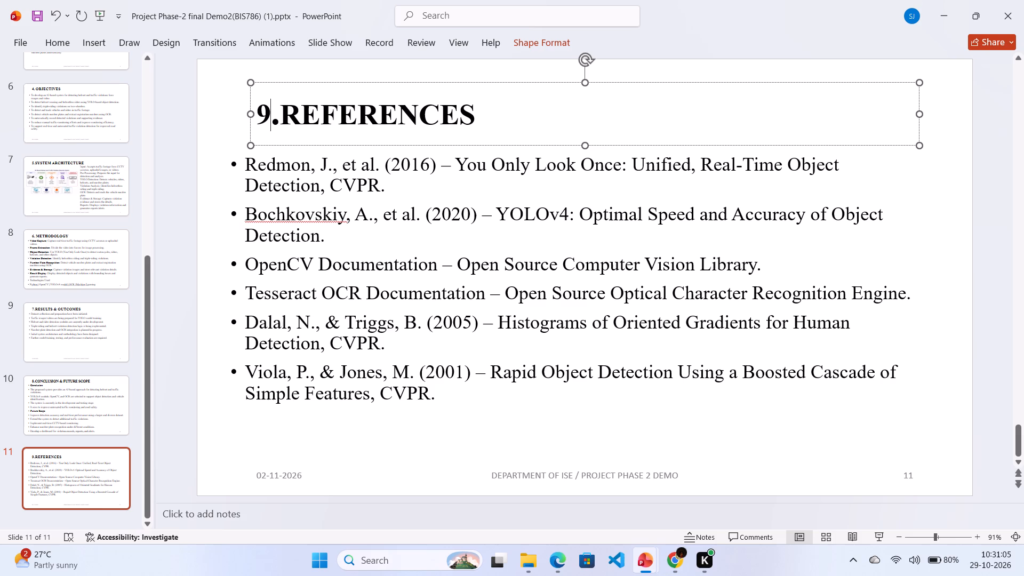
# Review the "6. METHODOLOGY" slide and the "7. RESULTS & OUTCOMES" slide that follows it.
pyautogui.click(87, 261)
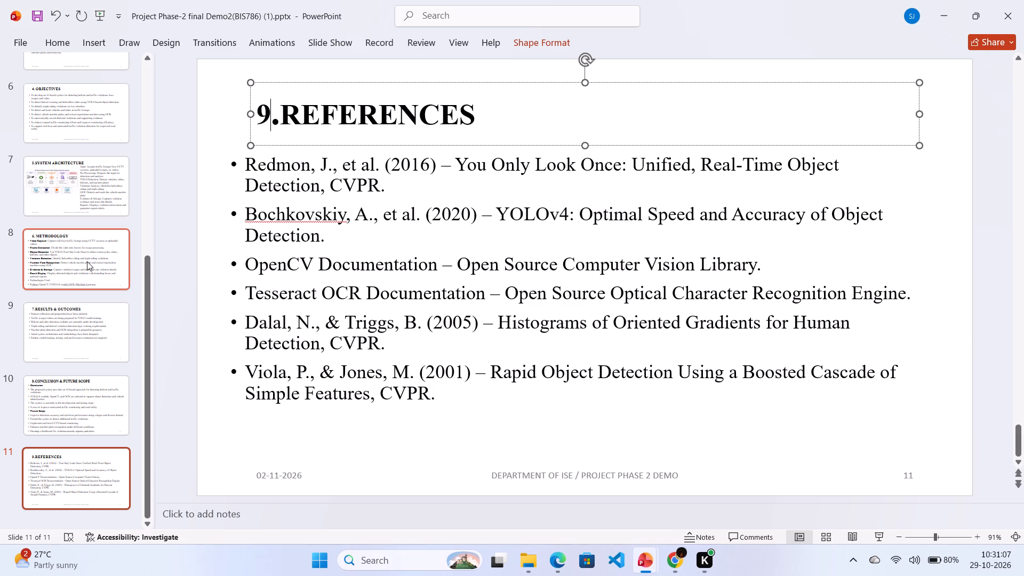
pyautogui.click(119, 333)
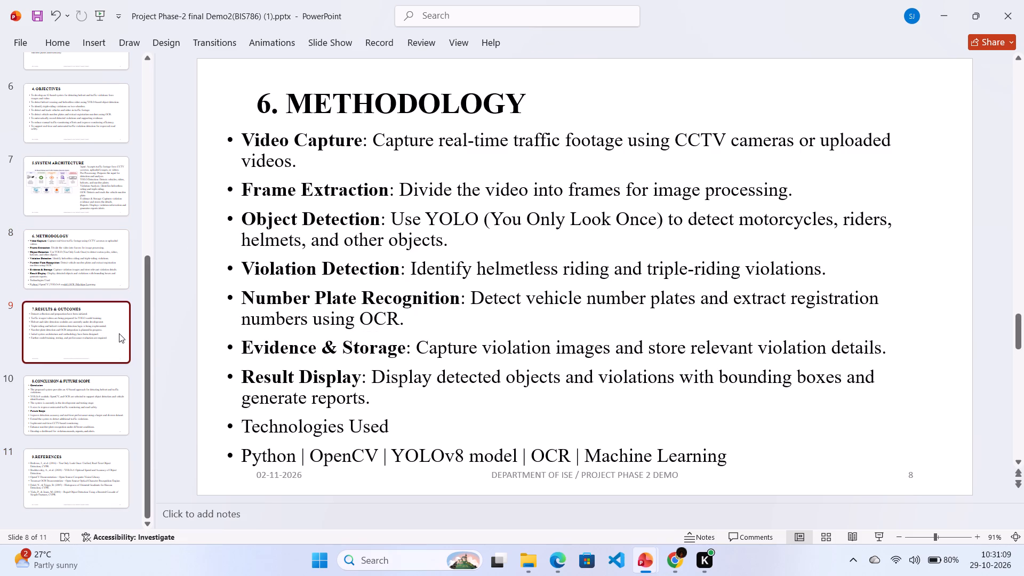
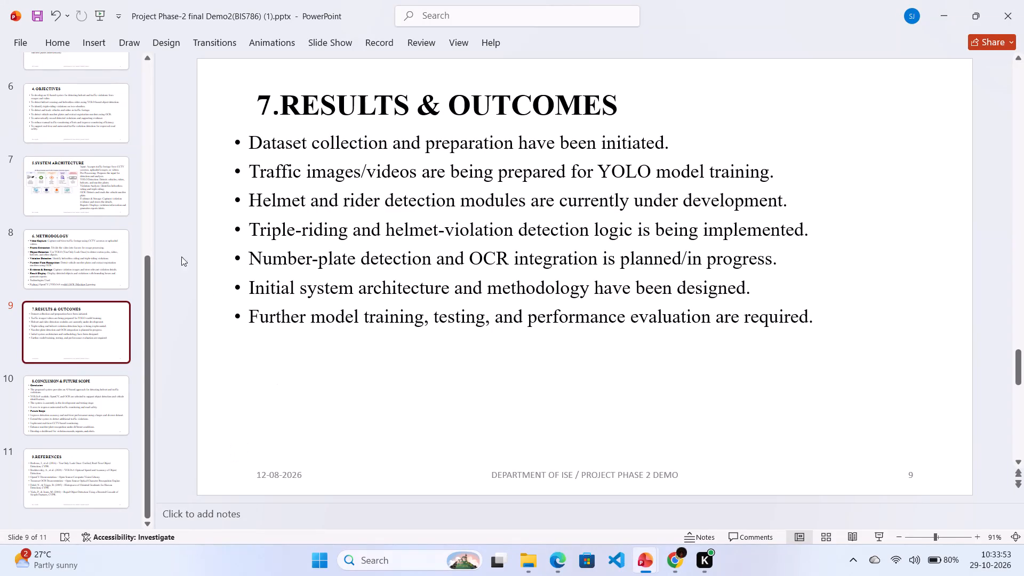
# Select all the bullet text in the body of the "7.RESULTS & OUTCOMES" slide.
pyautogui.doubleClick(233, 138)
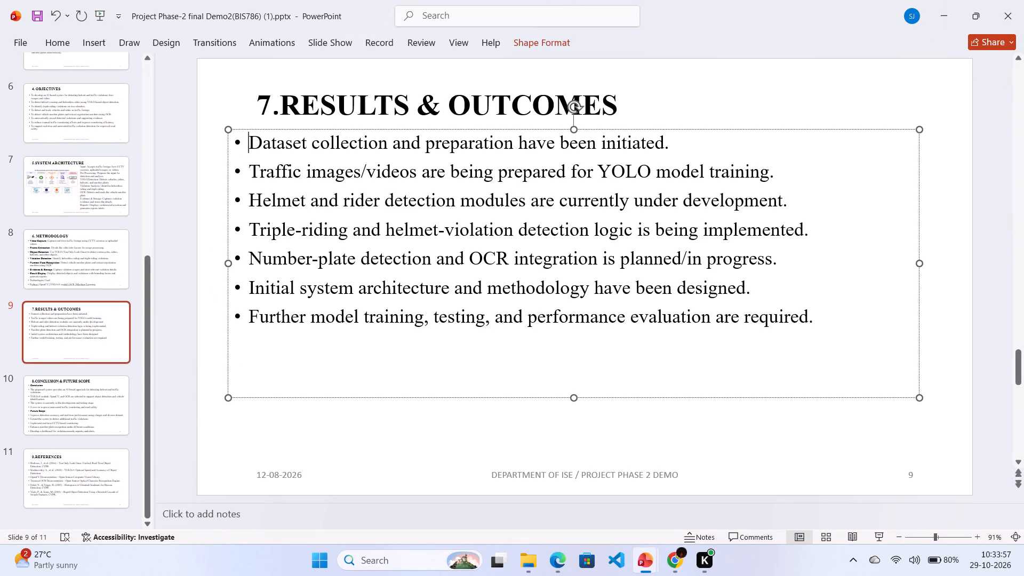
pyautogui.hotkey('ctrl', 'a')
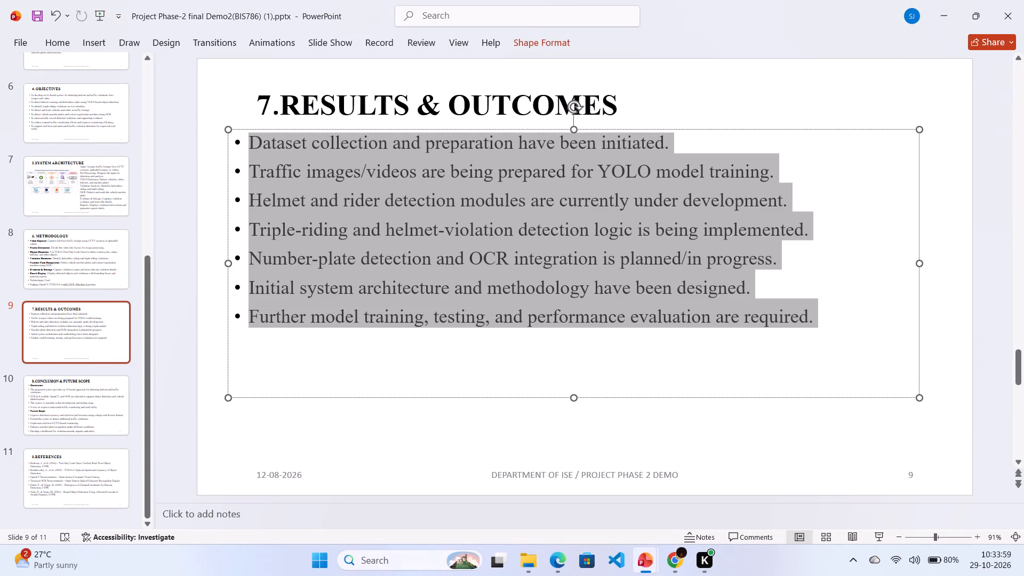
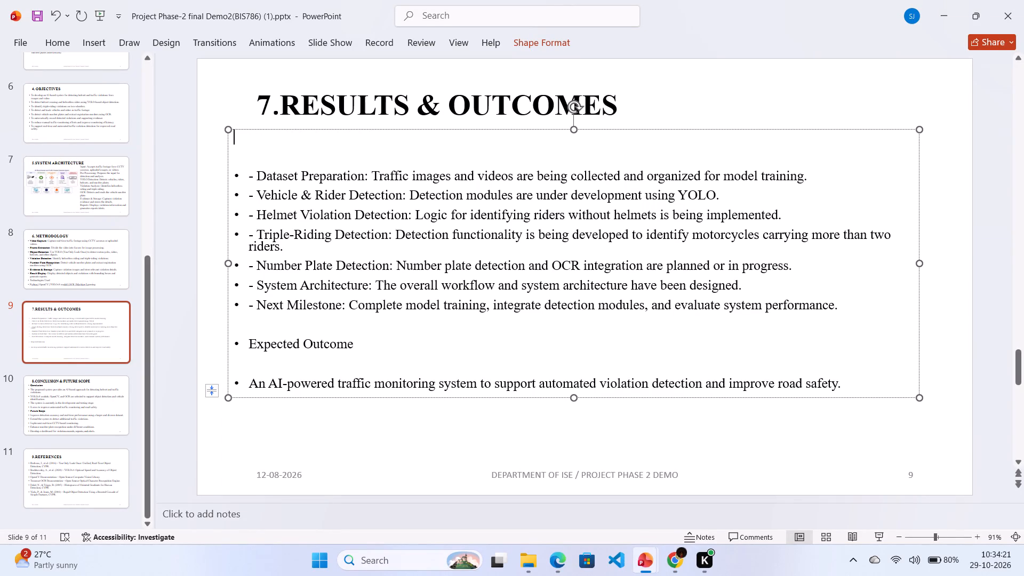
# Place the text cursor on the empty bullet line directly above "Dataset Preparation" in the Results & Outcomes body text.
pyautogui.click(245, 170)
pyautogui.press('Left')
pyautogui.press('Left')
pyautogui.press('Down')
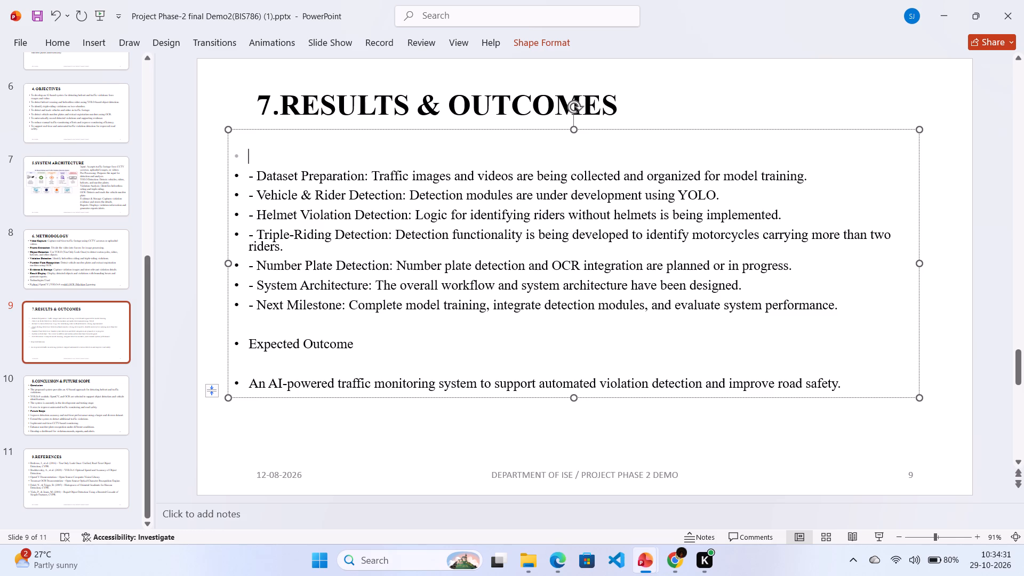
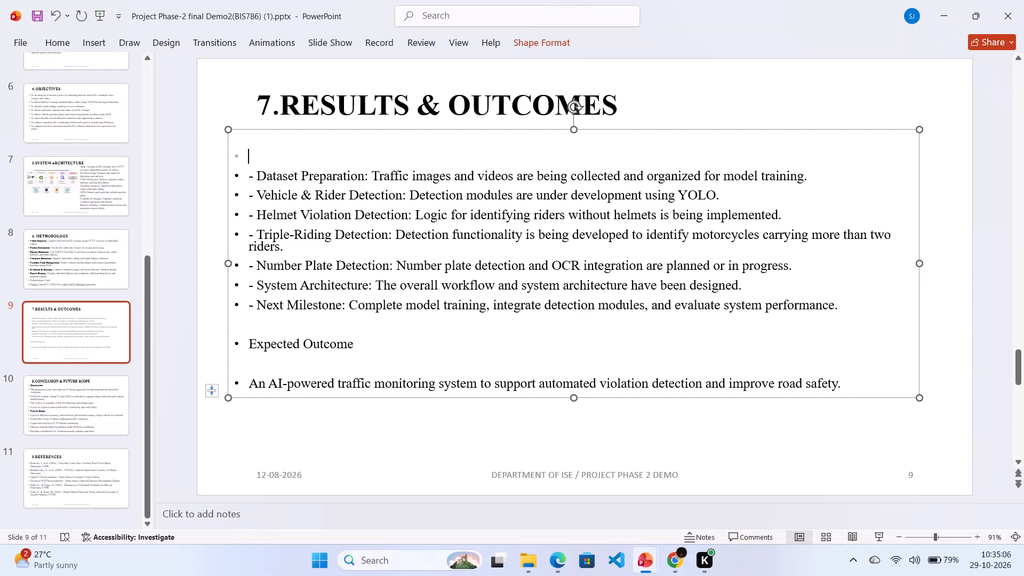
# Remove the leading hyphens from the Next Milestone, System Architecture and Number Plate Detection bullets on the Results & Outcomes slide.
pyautogui.click(254, 302)
pyautogui.press('BackSpace')
pyautogui.press('BackSpace')
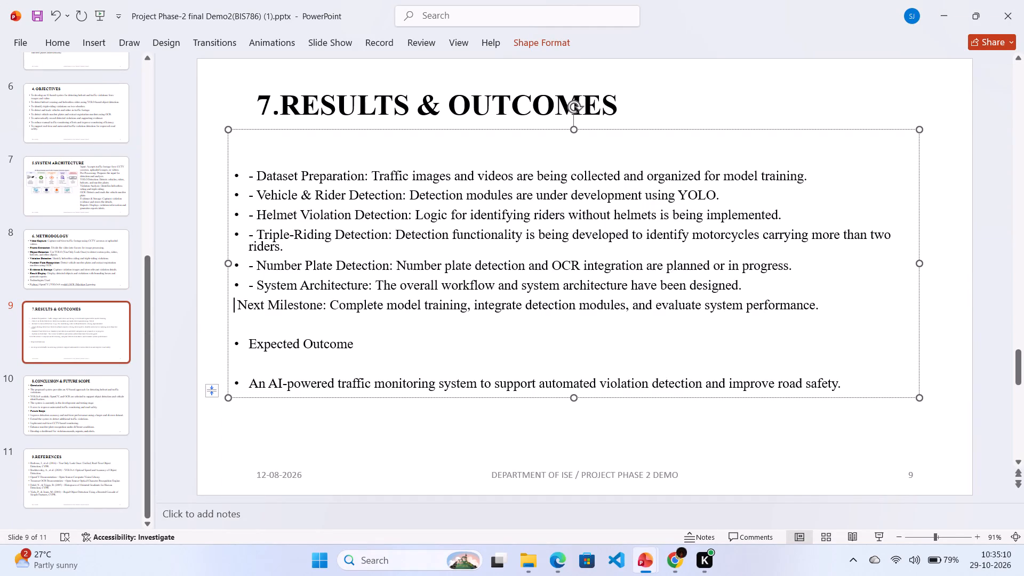
pyautogui.hotkey('ctrl', 'z')
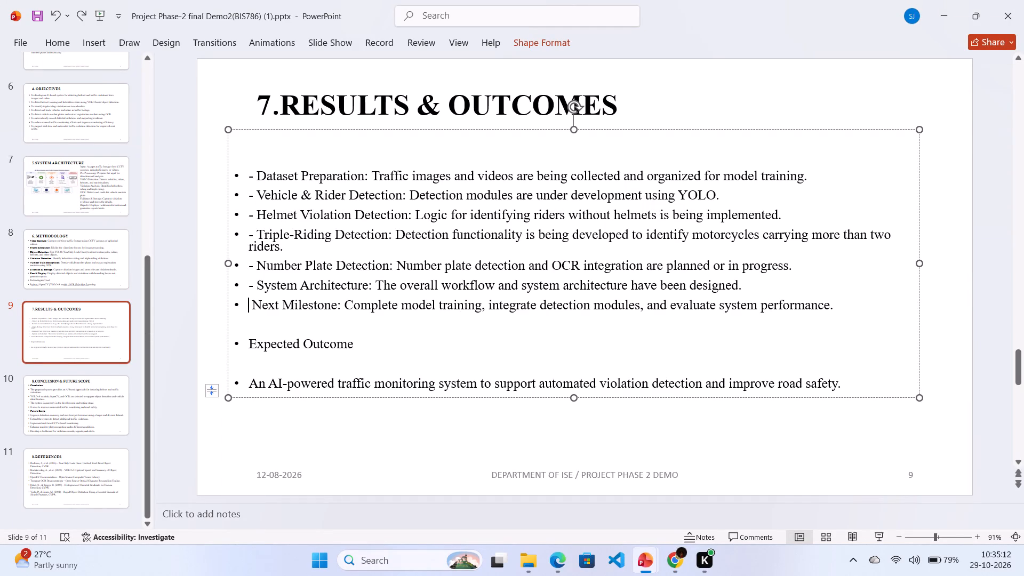
pyautogui.press('Up')
pyautogui.press('Right')
pyautogui.press('BackSpace')
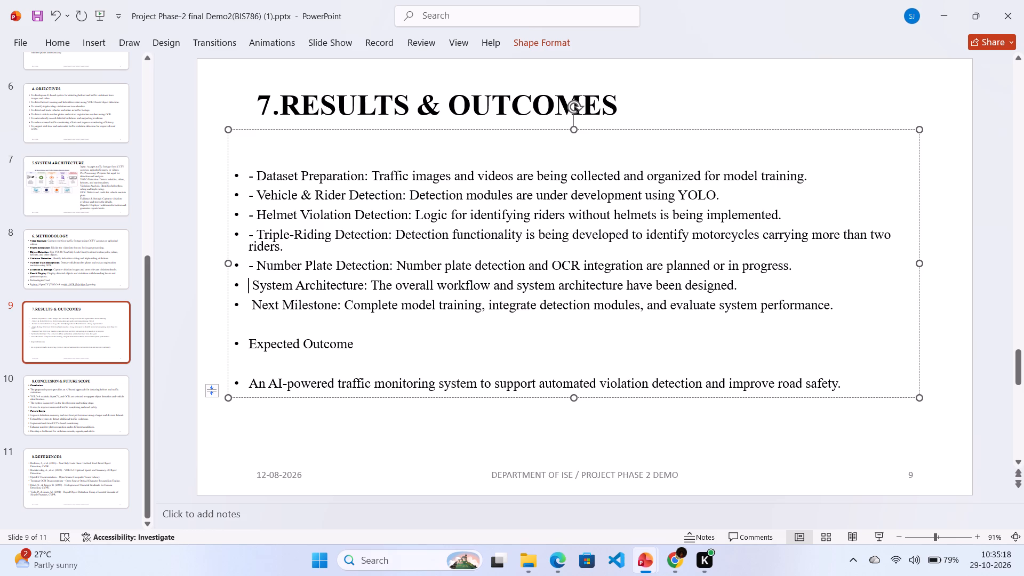
pyautogui.press('Up')
pyautogui.press('Right')
pyautogui.press('BackSpace')
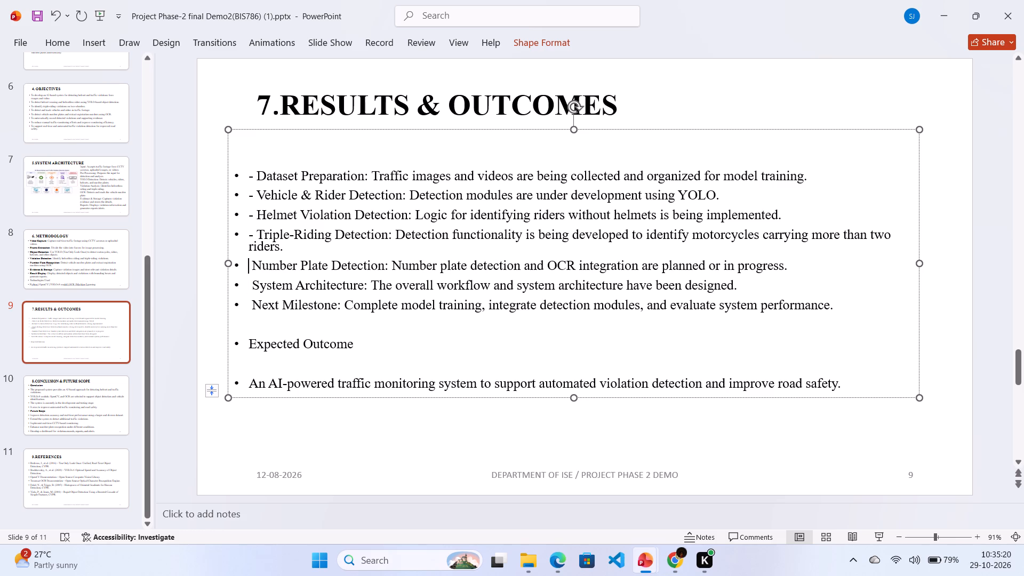
# Remove the leading hyphens from the Triple-Riding, Helmet Violation, Vehicle & Rider Detection and Dataset Preparation bullets.
pyautogui.press('Up')
pyautogui.press('Up')
pyautogui.press('Right')
pyautogui.press('BackSpace')
pyautogui.press('Up')
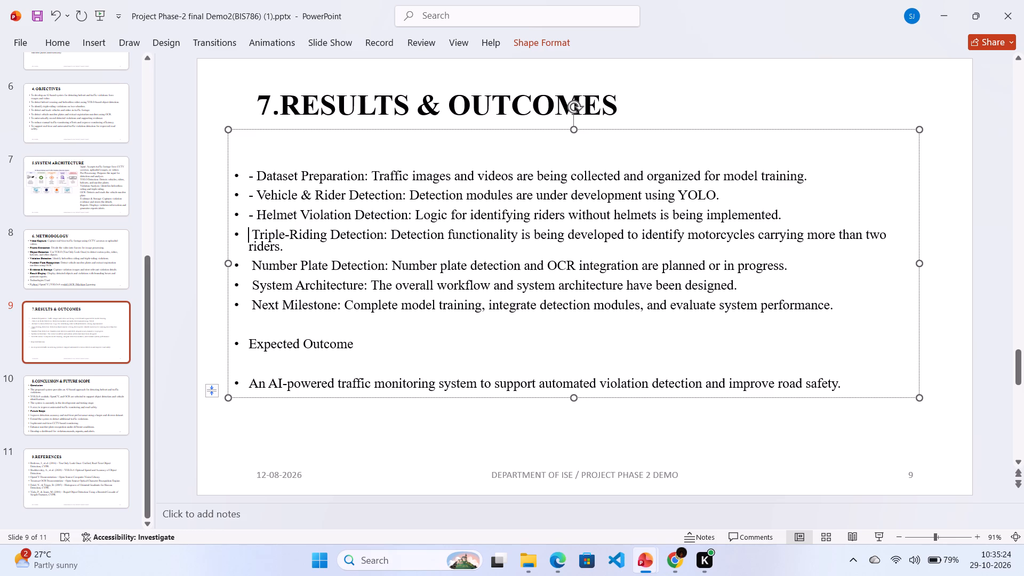
pyautogui.press('Right')
pyautogui.press('BackSpace')
pyautogui.press('Up')
pyautogui.press('Right')
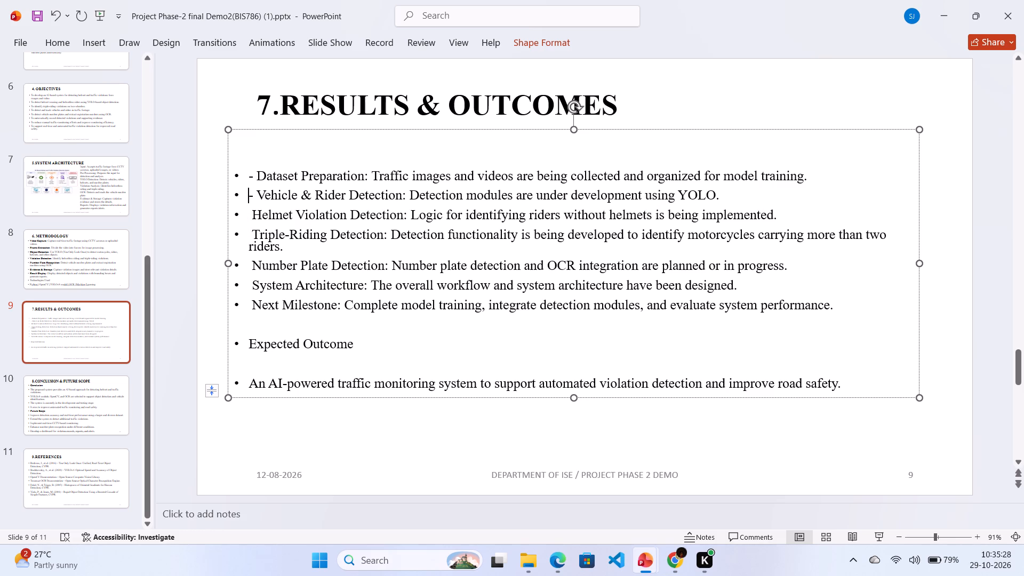
pyautogui.press('BackSpace')
pyautogui.press('Up')
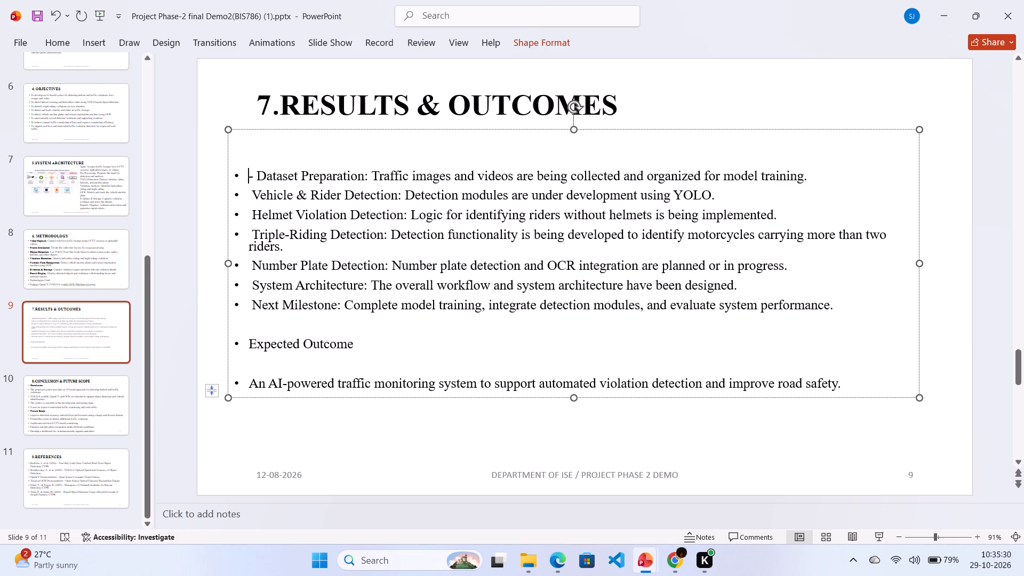
pyautogui.press('Right')
pyautogui.press('BackSpace')
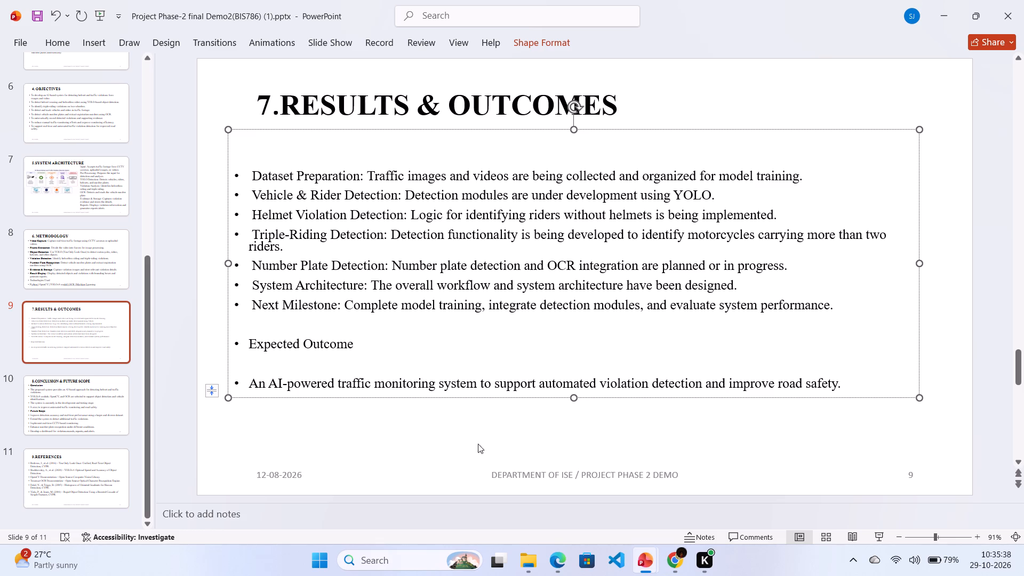
pyautogui.click(171, 243)
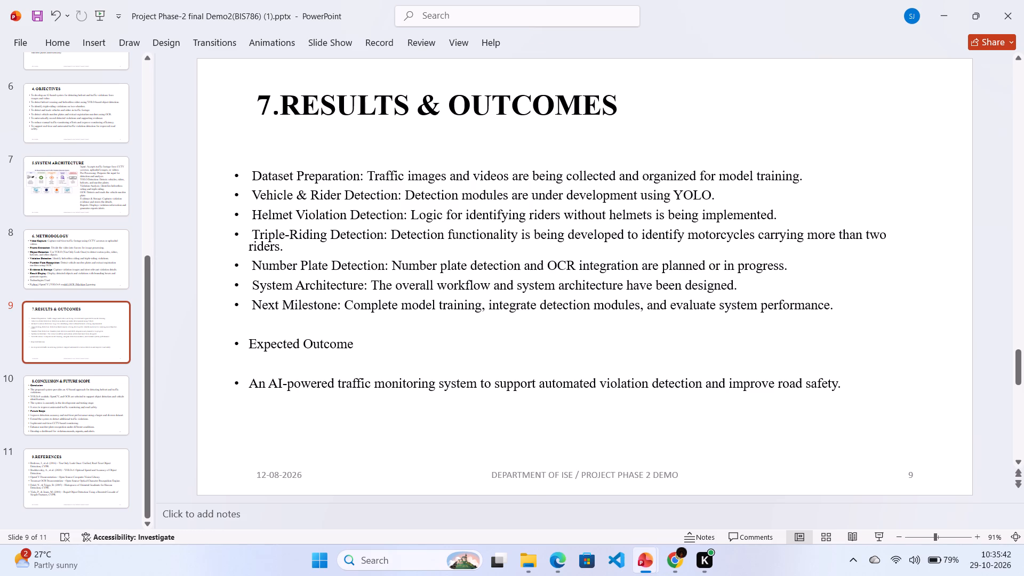
# Change the font size of all the body text on the Results & Outcomes slide.
pyautogui.moveTo(243, 174); pyautogui.dragTo(441, 339)
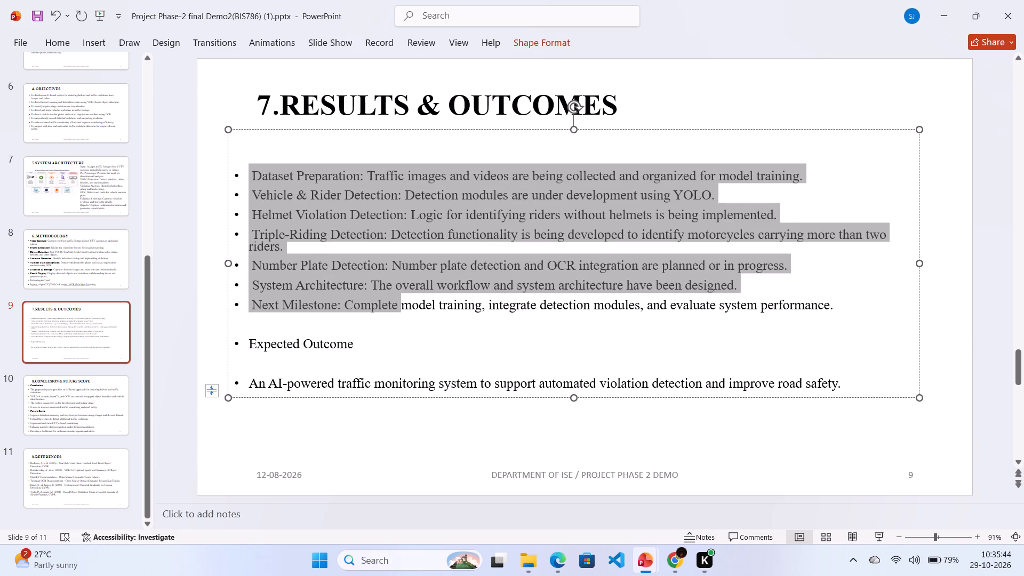
pyautogui.moveTo(441, 339); pyautogui.dragTo(840, 373)
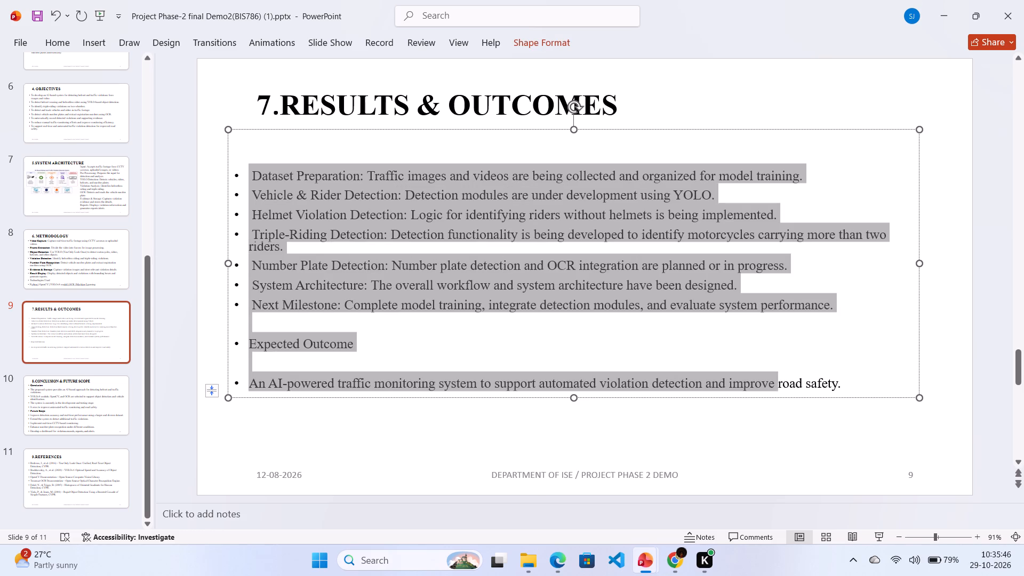
pyautogui.moveTo(840, 373); pyautogui.dragTo(850, 379)
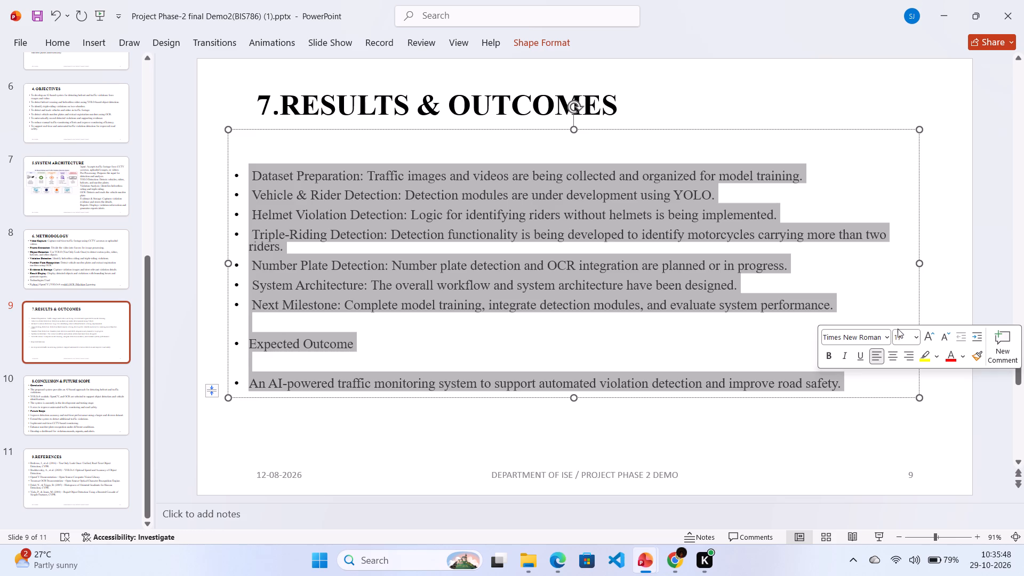
pyautogui.click(913, 332)
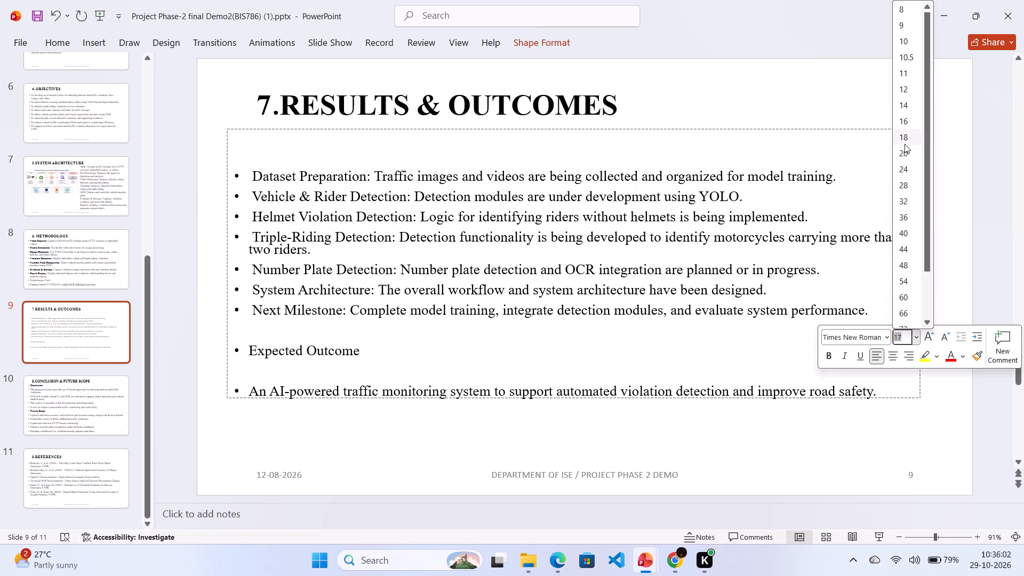
pyautogui.click(906, 148)
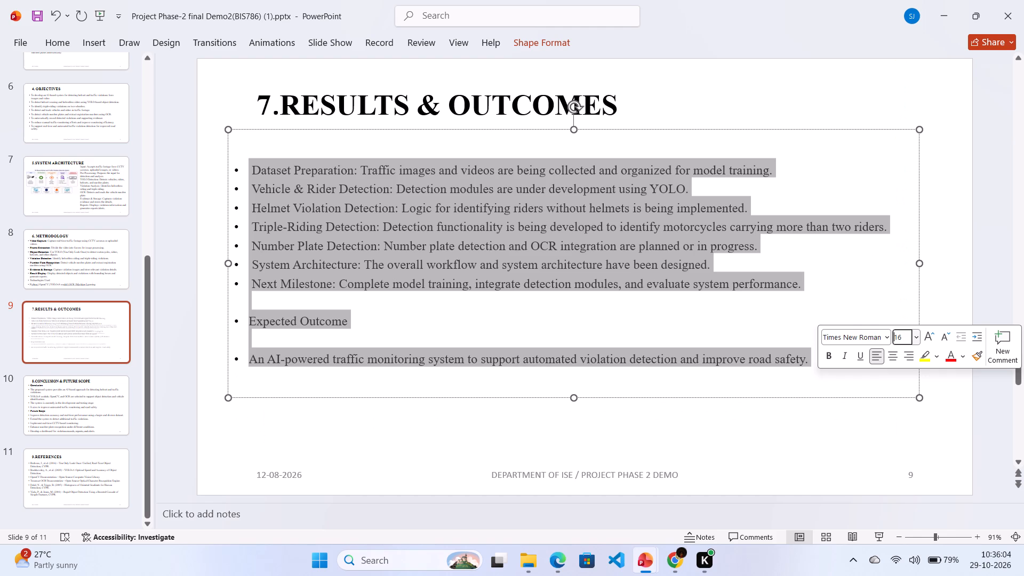
pyautogui.click(506, 317)
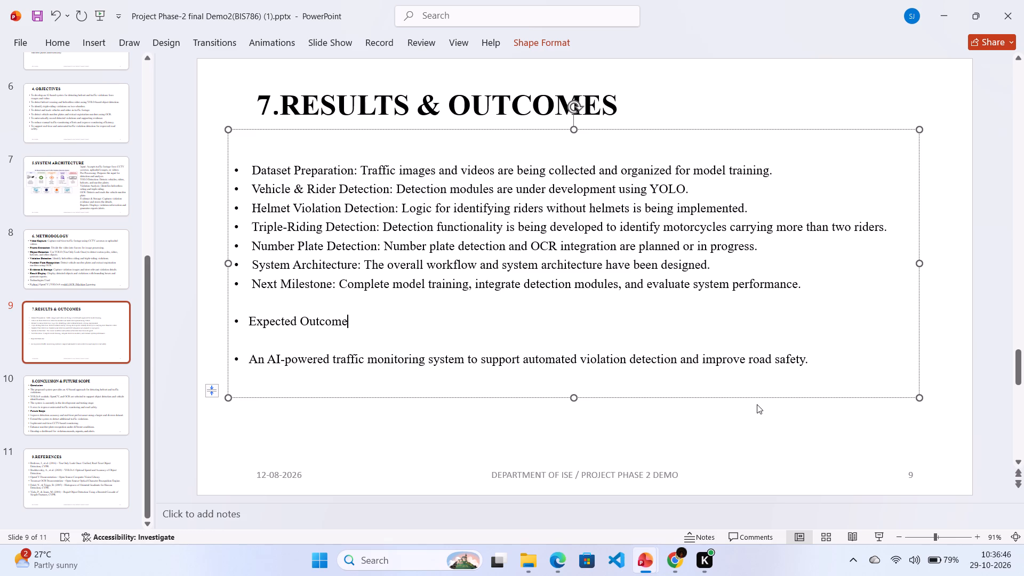
# Delete the closing bullet about an AI-powered traffic monitoring system, together with the empty line above it.
pyautogui.click(828, 364)
pyautogui.press('BackSpace')
pyautogui.press('BackSpace')
pyautogui.press('BackSpace')
pyautogui.press('BackSpace')
pyautogui.press('BackSpace')
pyautogui.press('BackSpace')
pyautogui.press('BackSpace')
pyautogui.press('BackSpace')
pyautogui.press('BackSpace')
pyautogui.press('BackSpace')
pyautogui.press('BackSpace')
pyautogui.press('BackSpace')
pyautogui.press('BackSpace')
pyautogui.press('BackSpace')
pyautogui.press('BackSpace')
pyautogui.press('BackSpace')
pyautogui.press('BackSpace')
pyautogui.press('BackSpace')
pyautogui.press('BackSpace')
pyautogui.press('BackSpace')
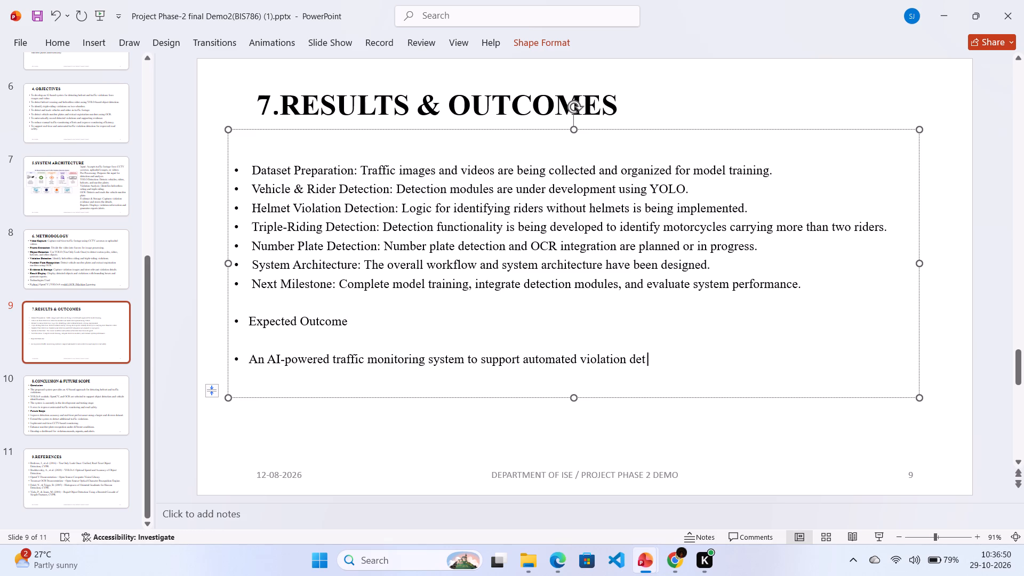
pyautogui.press('BackSpace')
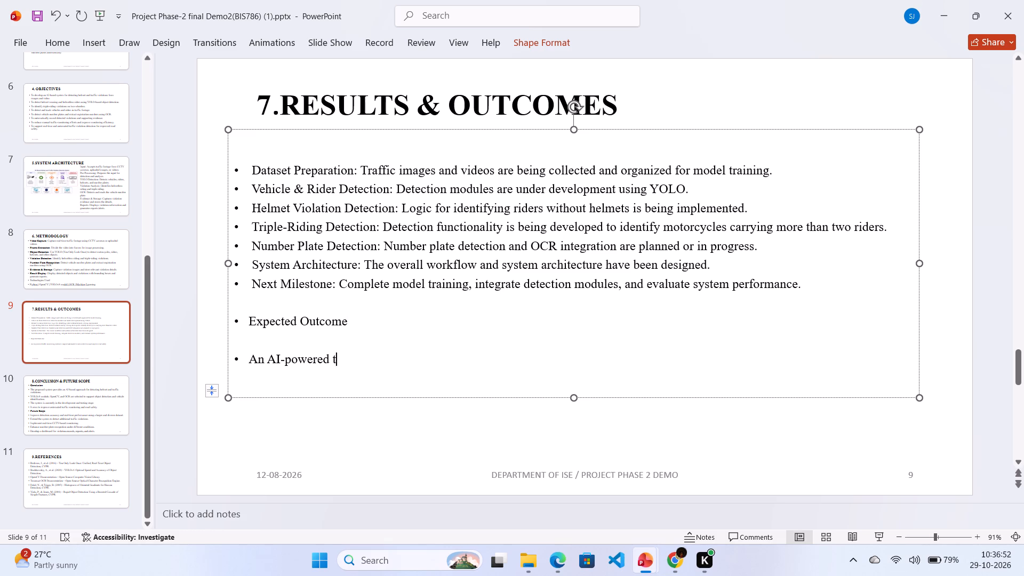
pyautogui.press('BackSpace')
pyautogui.press('BackSpace')
pyautogui.press('BackSpace')
pyautogui.press('BackSpace')
pyautogui.press('BackSpace')
pyautogui.press('BackSpace')
pyautogui.press('BackSpace')
pyautogui.press('BackSpace')
pyautogui.press('BackSpace')
pyautogui.press('BackSpace')
pyautogui.press('BackSpace')
pyautogui.press('BackSpace')
pyautogui.press('BackSpace')
pyautogui.press('BackSpace')
pyautogui.press('BackSpace')
pyautogui.press('BackSpace')
pyautogui.press('BackSpace')
pyautogui.press('BackSpace')
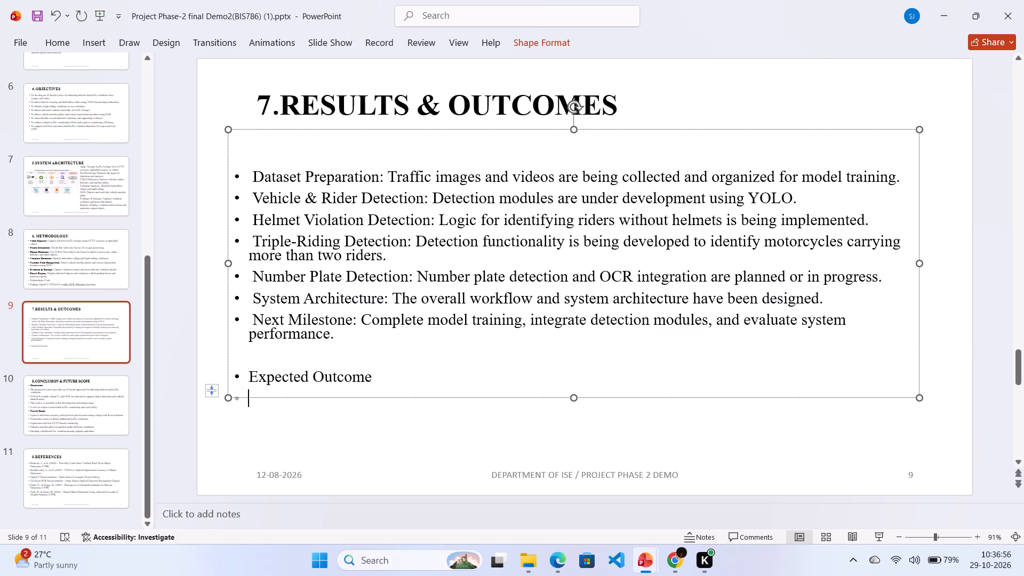
# Delete the "Expected Outcome" bullet from the end of the results list.
pyautogui.press('BackSpace')
pyautogui.press('BackSpace')
pyautogui.press('BackSpace')
pyautogui.press('BackSpace')
pyautogui.press('BackSpace')
pyautogui.press('BackSpace')
pyautogui.press('BackSpace')
pyautogui.press('BackSpace')
pyautogui.press('BackSpace')
pyautogui.press('BackSpace')
pyautogui.press('BackSpace')
pyautogui.press('BackSpace')
pyautogui.press('BackSpace')
pyautogui.press('BackSpace')
pyautogui.press('BackSpace')
pyautogui.press('BackSpace')
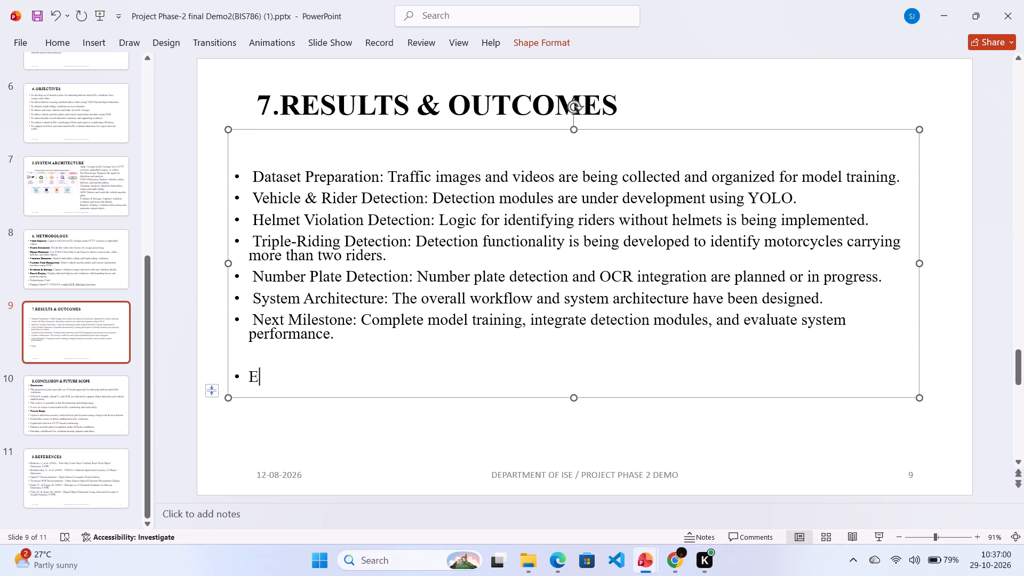
pyautogui.press('BackSpace')
pyautogui.press('BackSpace')
pyautogui.click(168, 160)
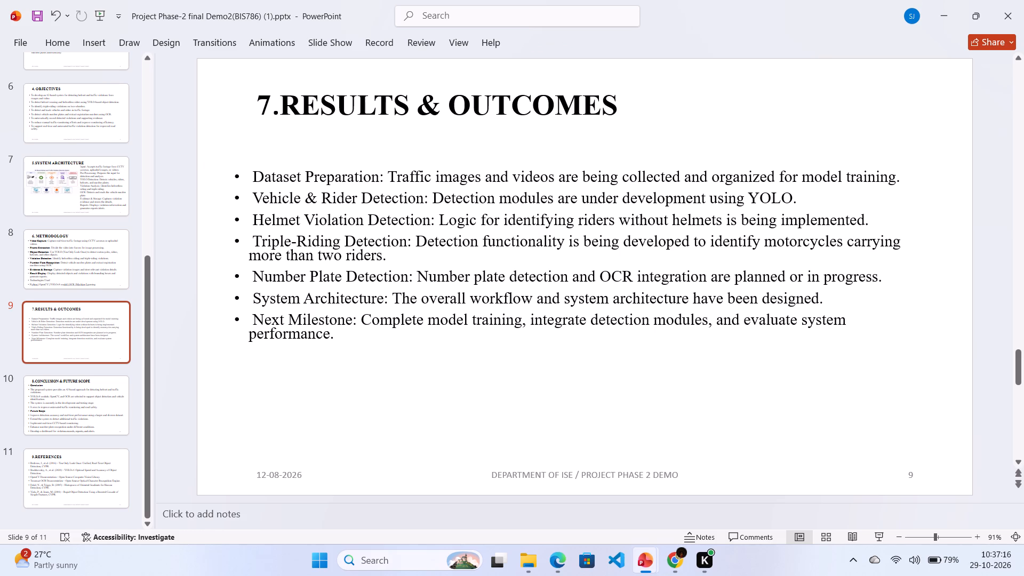
# Add an empty line without a bullet after the Dataset Preparation, Vehicle & Rider Detection and Helmet Violation Detection bullets.
pyautogui.click(902, 175)
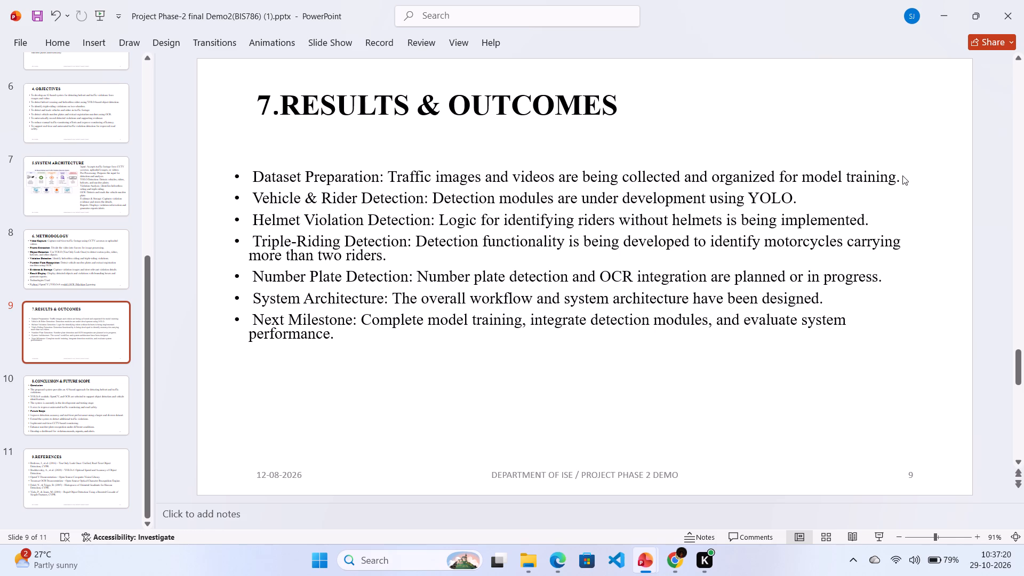
pyautogui.click(900, 177)
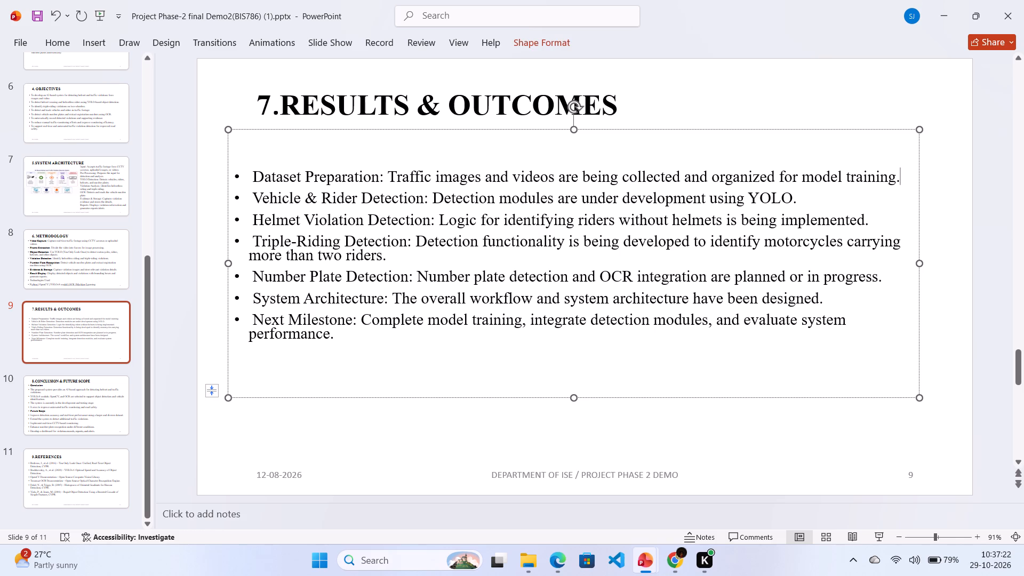
pyautogui.press('Return')
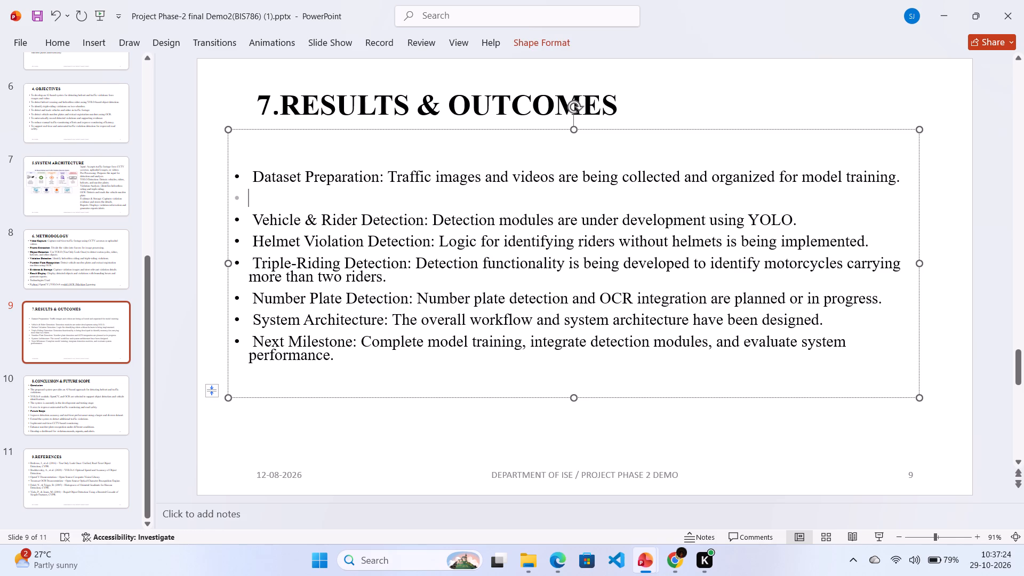
pyautogui.click(246, 201)
pyautogui.press('BackSpace')
pyautogui.click(797, 219)
pyautogui.press('Return')
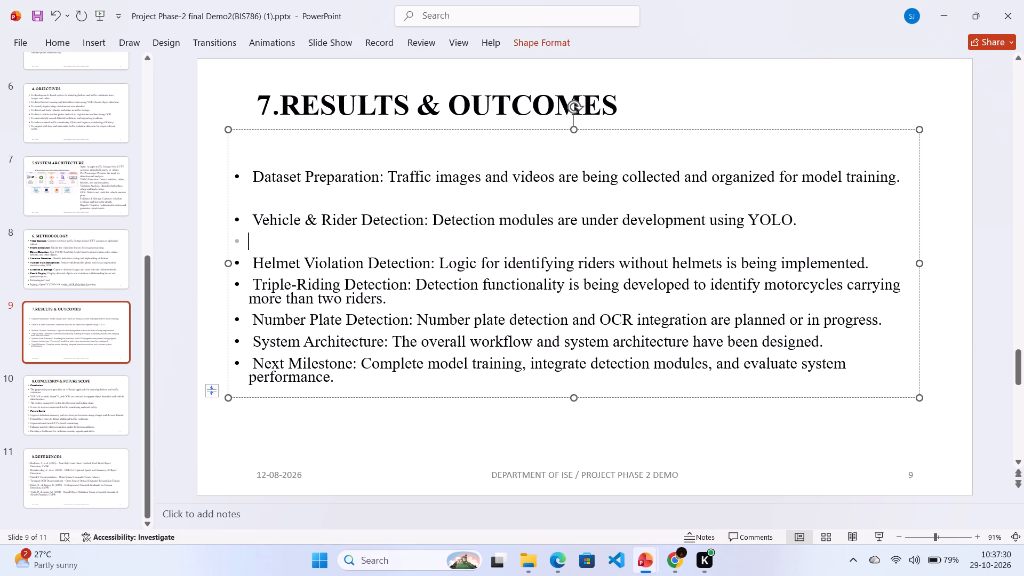
pyautogui.press('BackSpace')
pyautogui.click(877, 262)
pyautogui.press('Return')
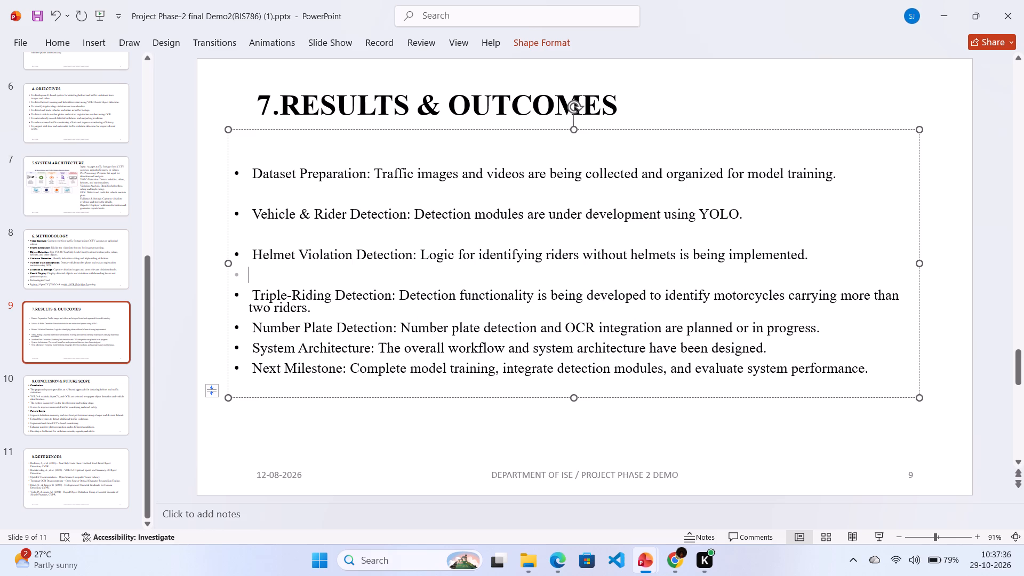
pyautogui.press('BackSpace')
# Add an empty line without a bullet after the Triple-Riding Detection, Number Plate Detection and System Architecture bullets.
pyautogui.click(330, 304)
pyautogui.press('Return')
pyautogui.press('BackSpace')
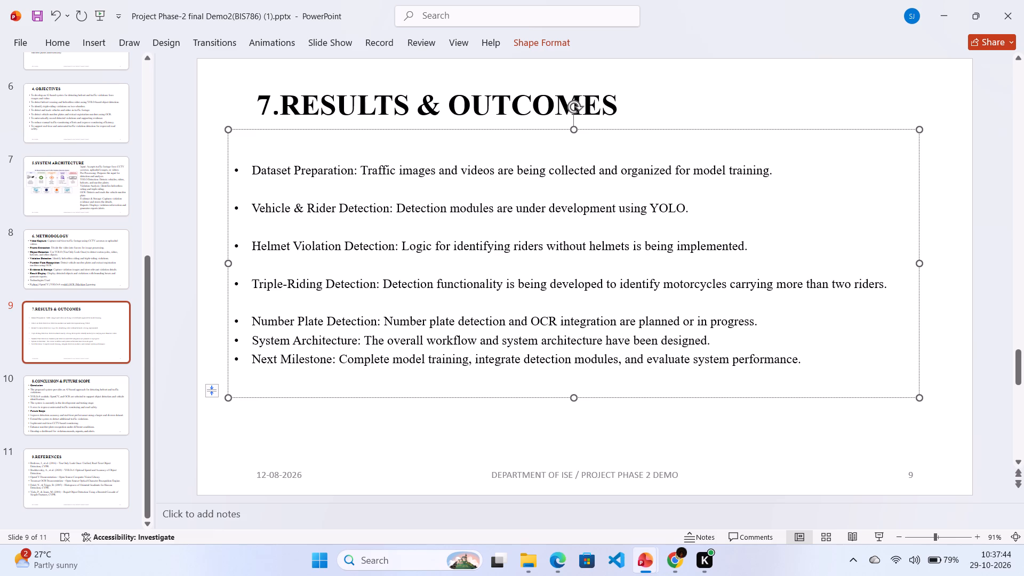
pyautogui.click(765, 325)
pyautogui.press('Return')
pyautogui.press('BackSpace')
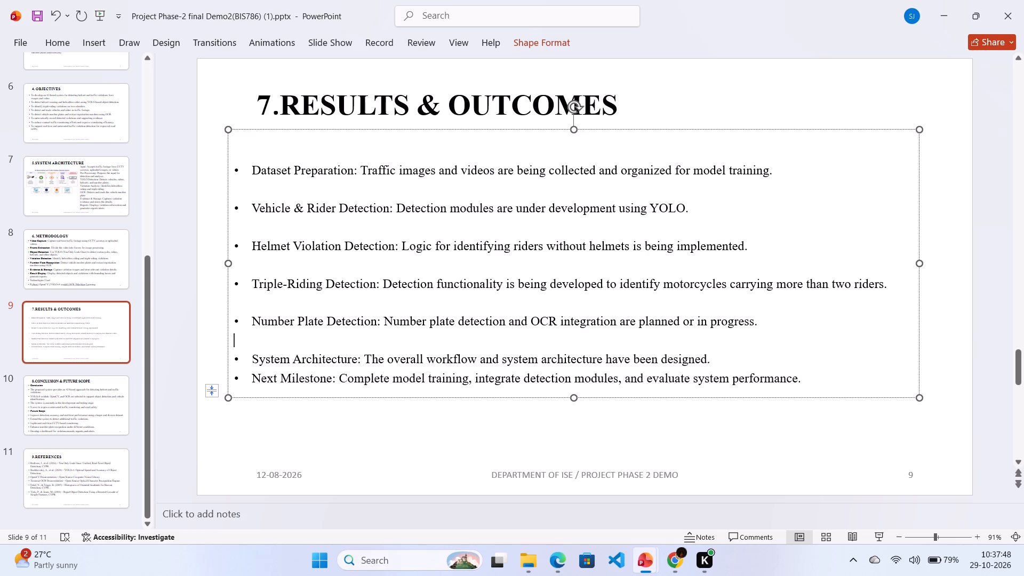
pyautogui.click(716, 357)
pyautogui.press('Return')
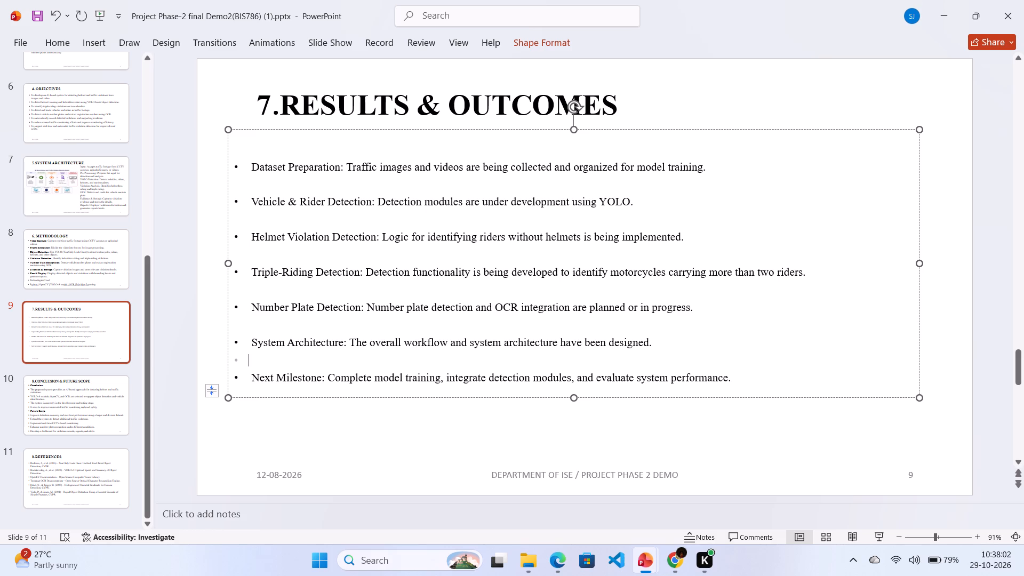
pyautogui.press('BackSpace')
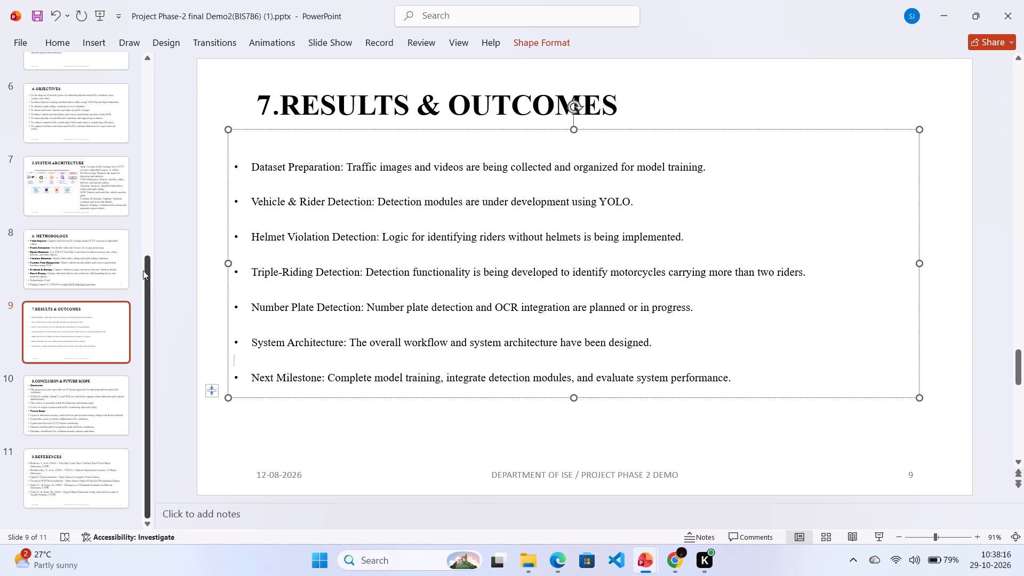
pyautogui.click(172, 253)
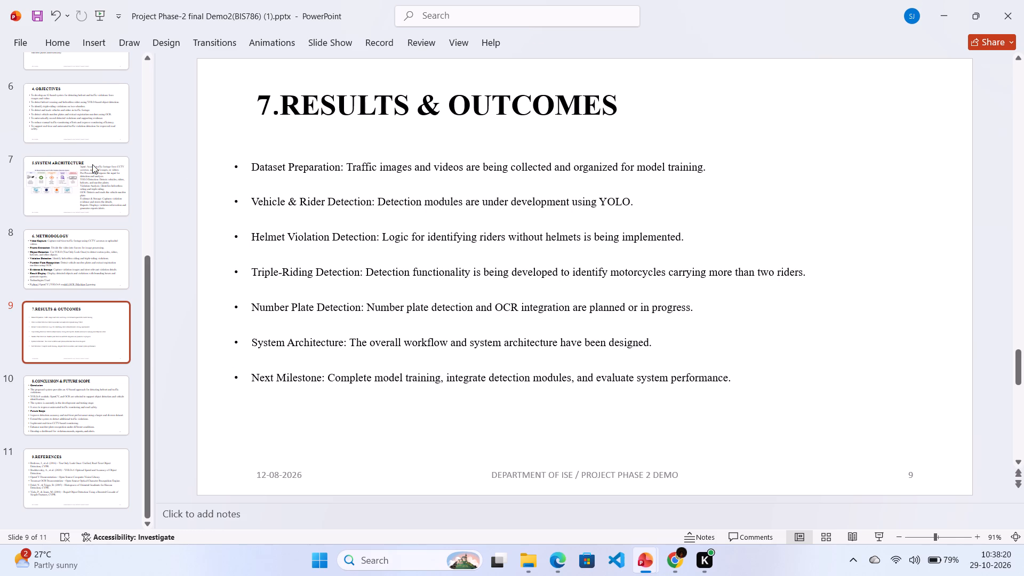
# Check the font size of the description text on the System Architecture slide.
pyautogui.click(92, 164)
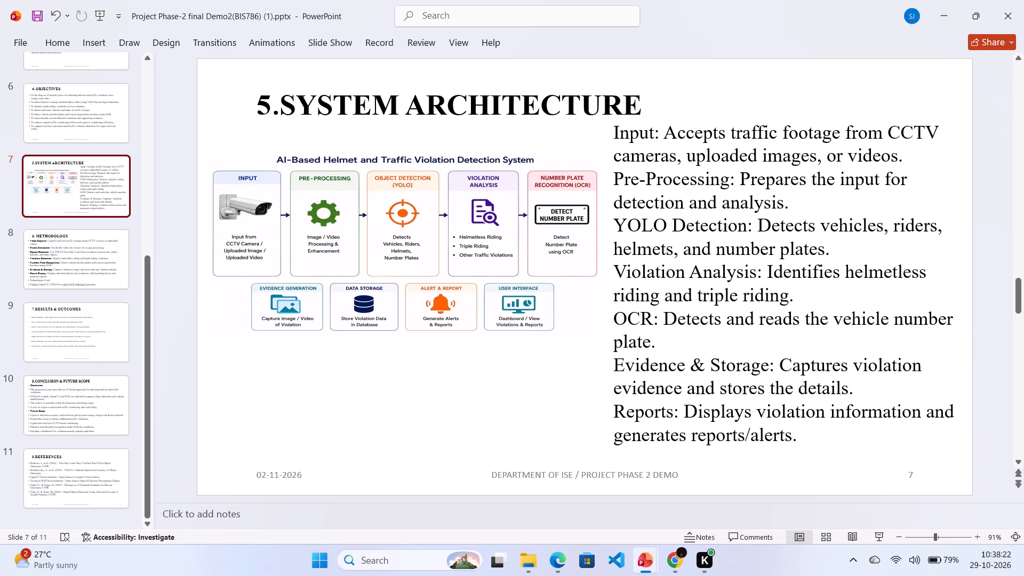
pyautogui.click(663, 132)
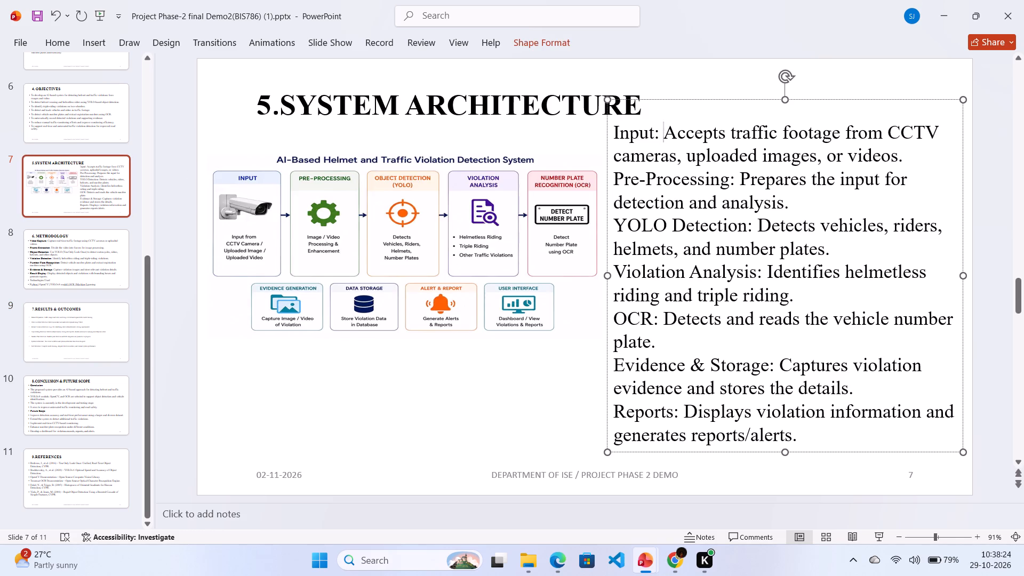
pyautogui.moveTo(719, 171); pyautogui.dragTo(866, 282, button='right')
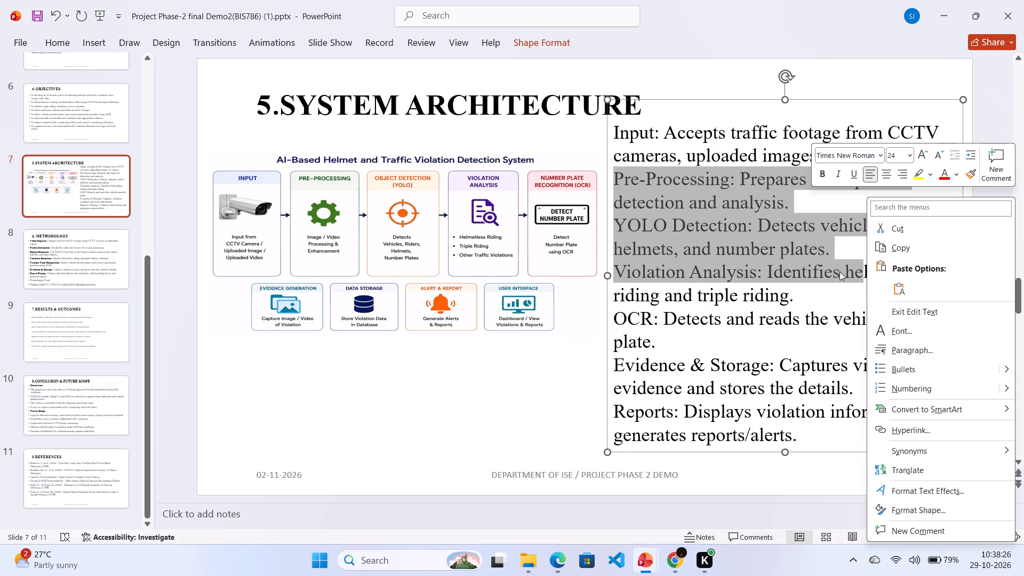
pyautogui.click(75, 337)
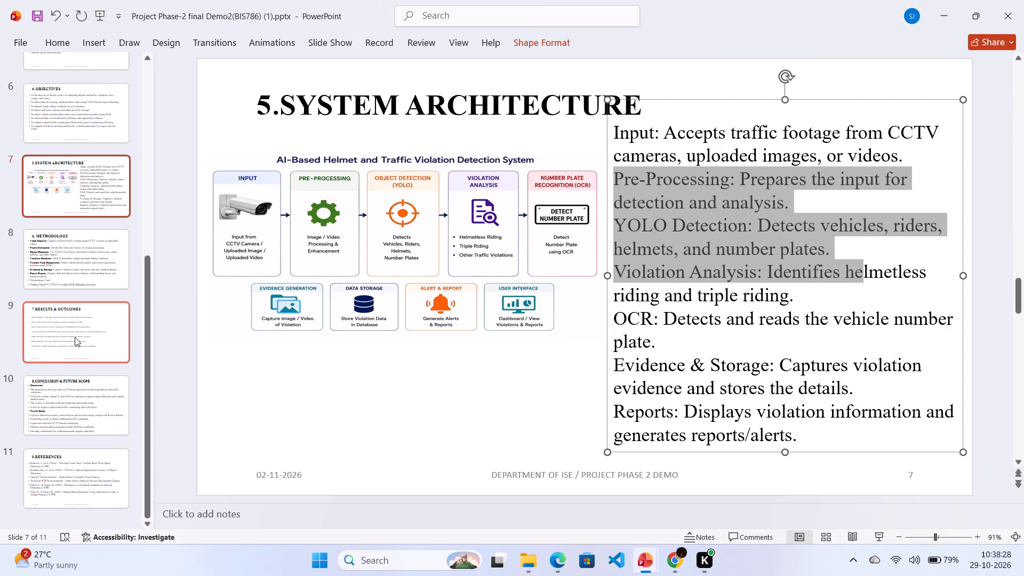
# Set the font size of all the bullet text on the Results & Outcomes slide to 24.
pyautogui.click(75, 337)
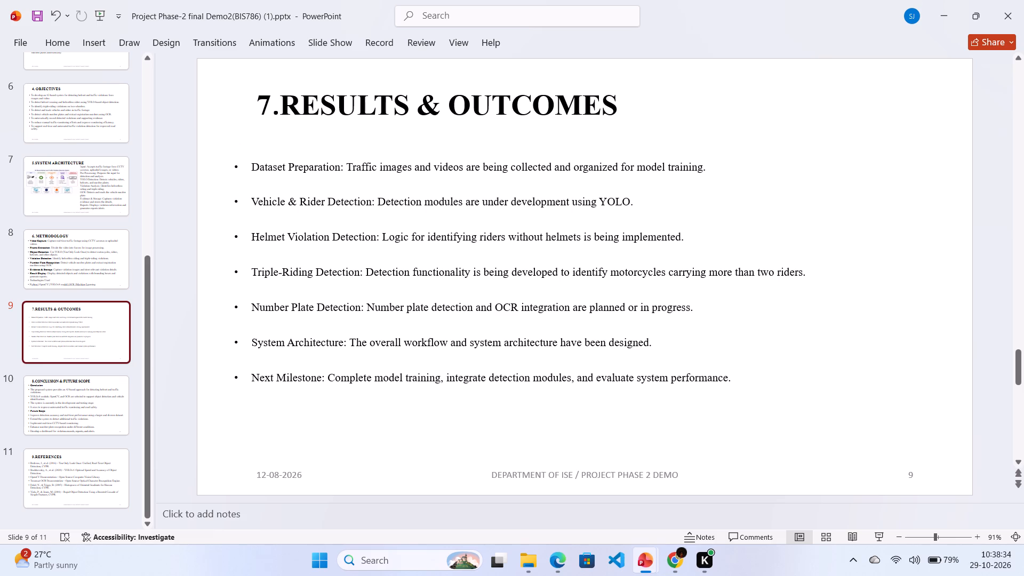
pyautogui.moveTo(242, 168); pyautogui.dragTo(302, 230)
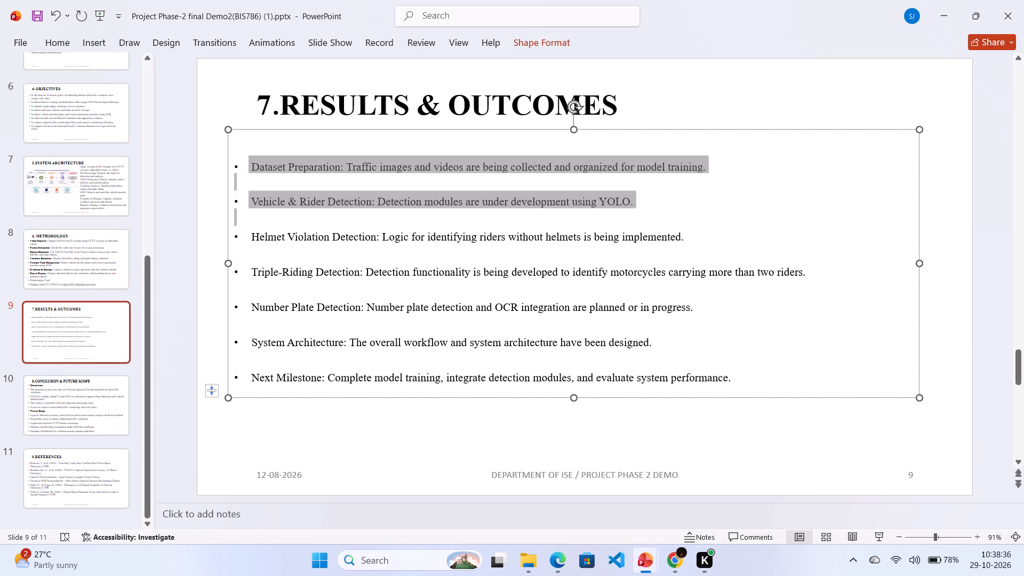
pyautogui.moveTo(302, 230); pyautogui.dragTo(669, 385)
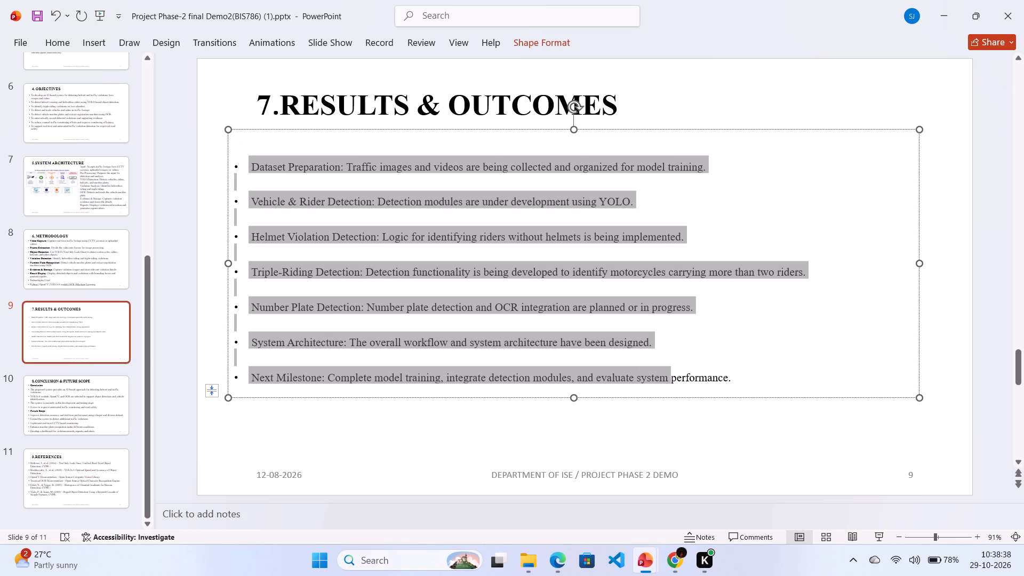
pyautogui.moveTo(669, 385); pyautogui.dragTo(746, 384)
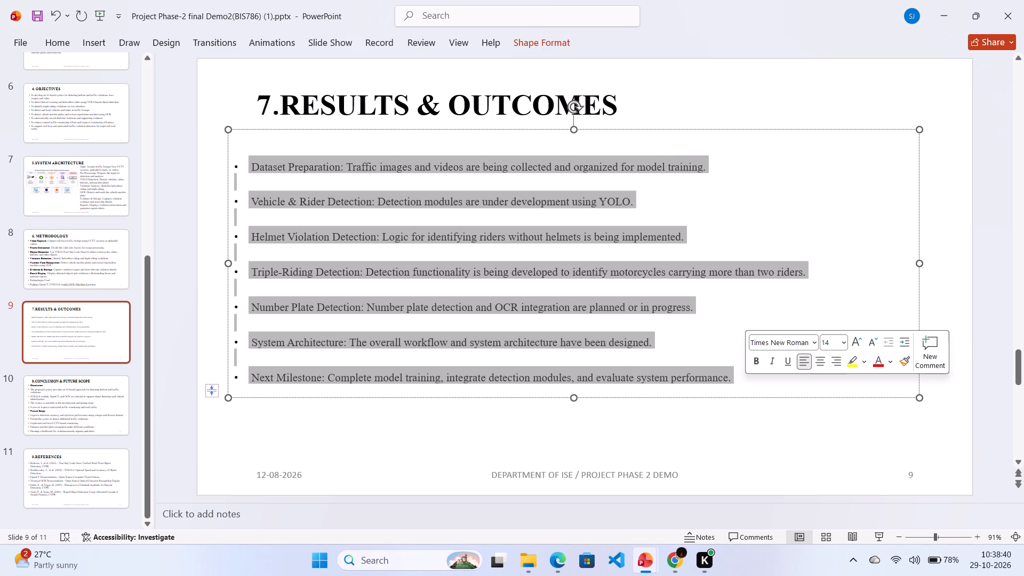
pyautogui.click(844, 343)
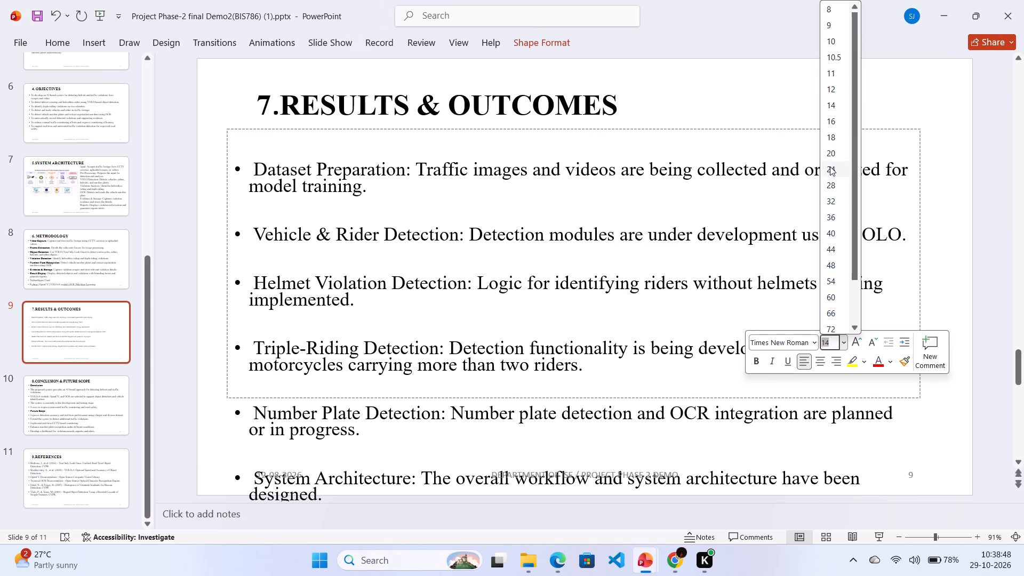
pyautogui.click(830, 166)
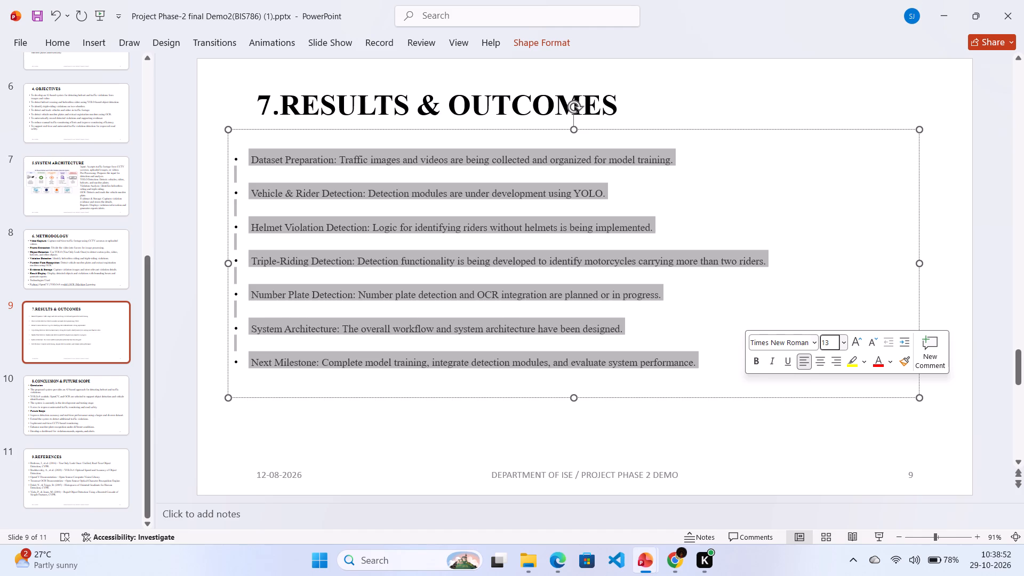
pyautogui.click(843, 345)
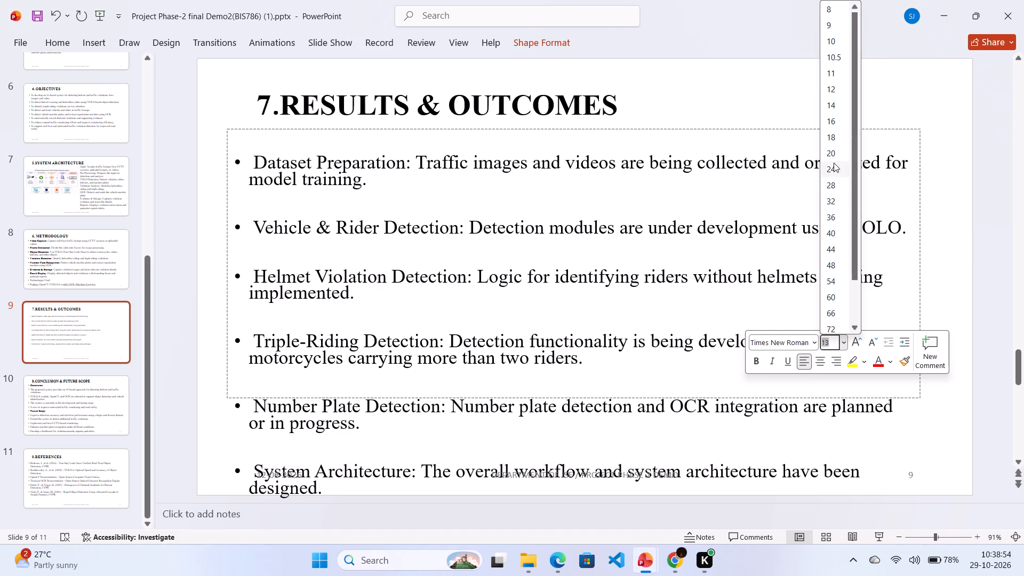
pyautogui.click(834, 165)
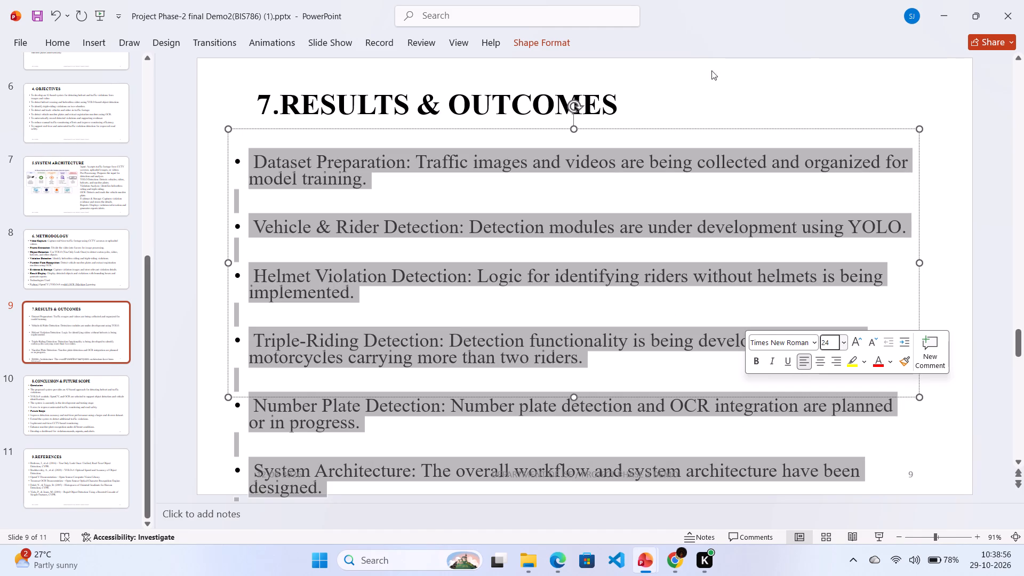
pyautogui.click(747, 83)
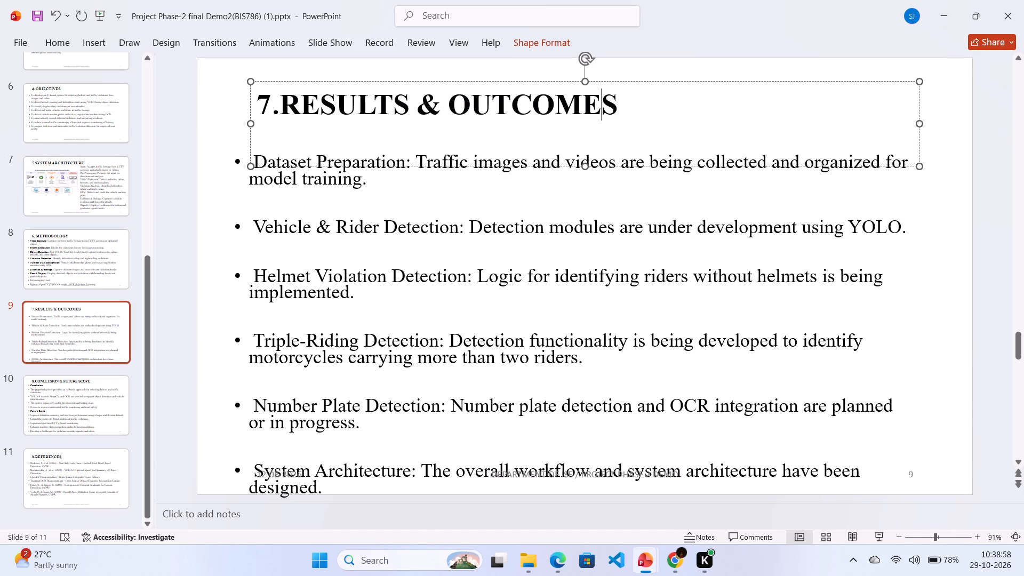
# Extend the upper edge of the results text box upward to the level of the slide title.
pyautogui.click(831, 226)
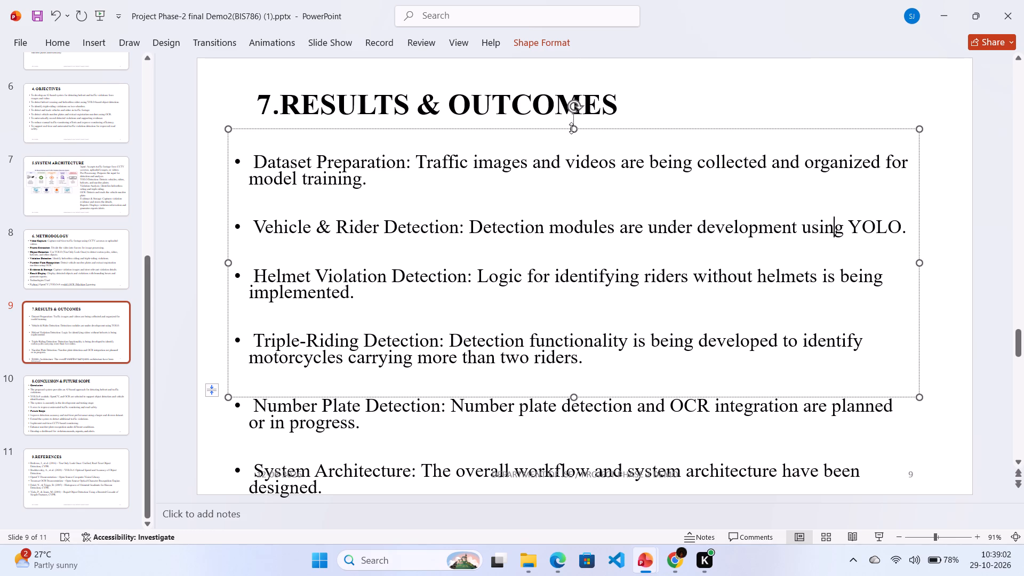
pyautogui.moveTo(572, 128); pyautogui.dragTo(570, 101)
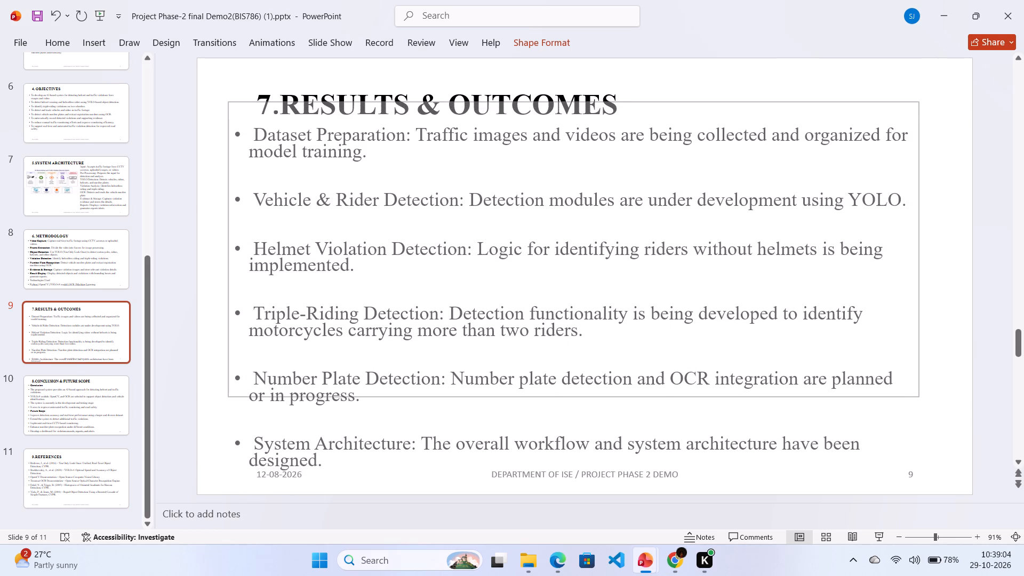
pyautogui.moveTo(570, 101); pyautogui.dragTo(570, 96)
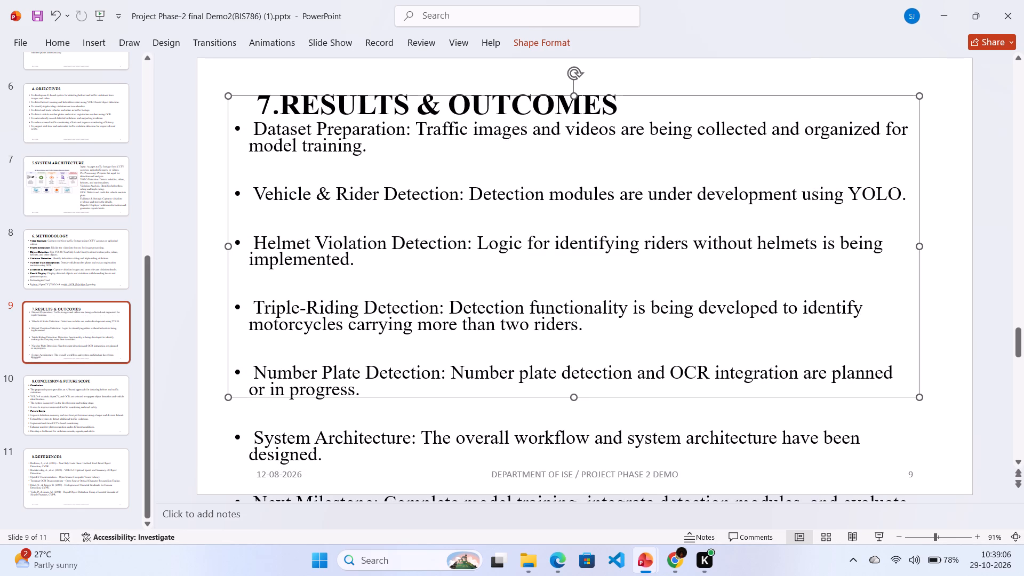
# Compare the text layout of the Objectives, Methodology, Conclusion & Future Scope and References slides with the Results & Outcomes slide.
pyautogui.click(251, 106)
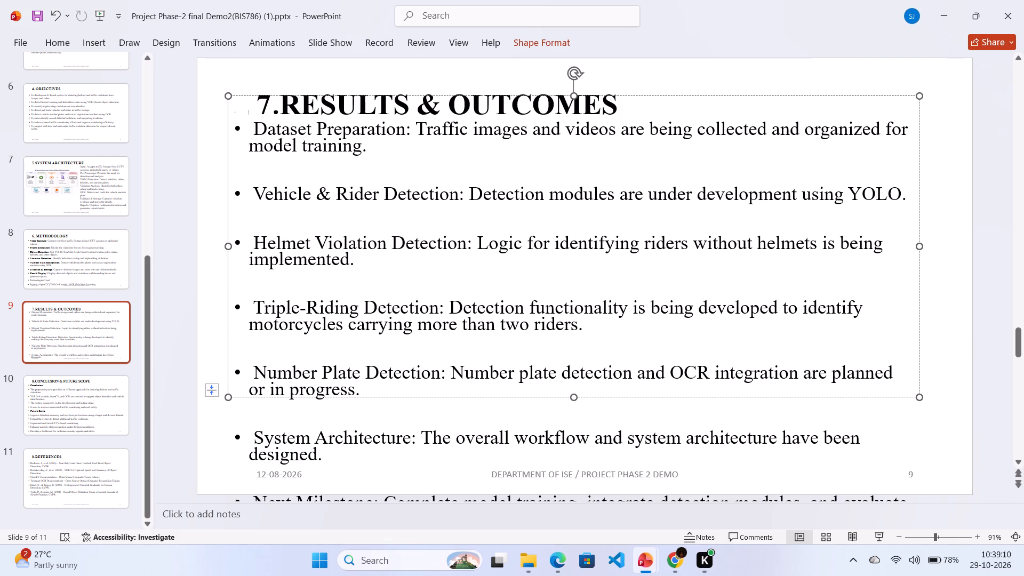
pyautogui.hscroll(1, 421, 332)
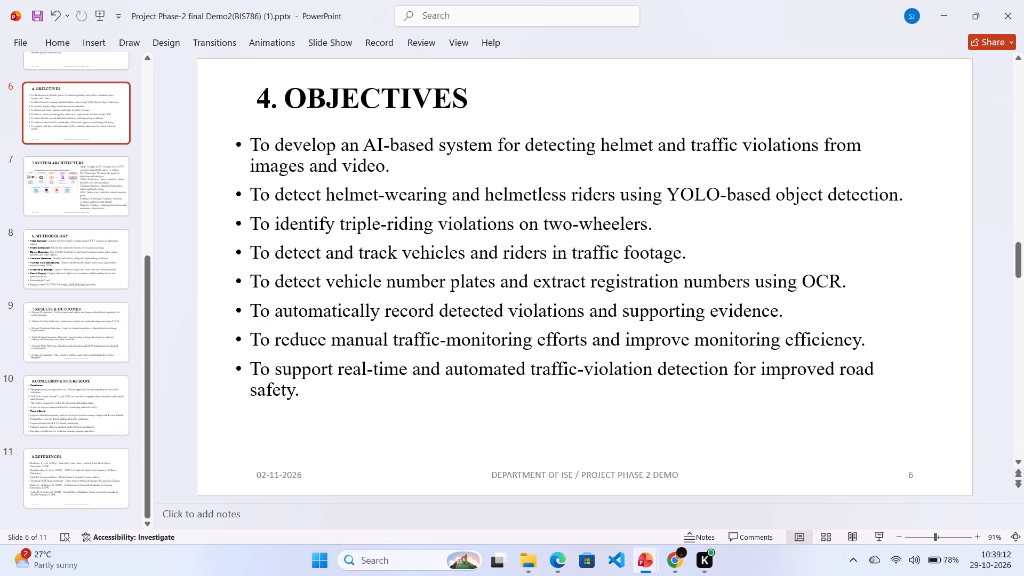
pyautogui.hscroll(1, 421, 332)
pyautogui.click(104, 429)
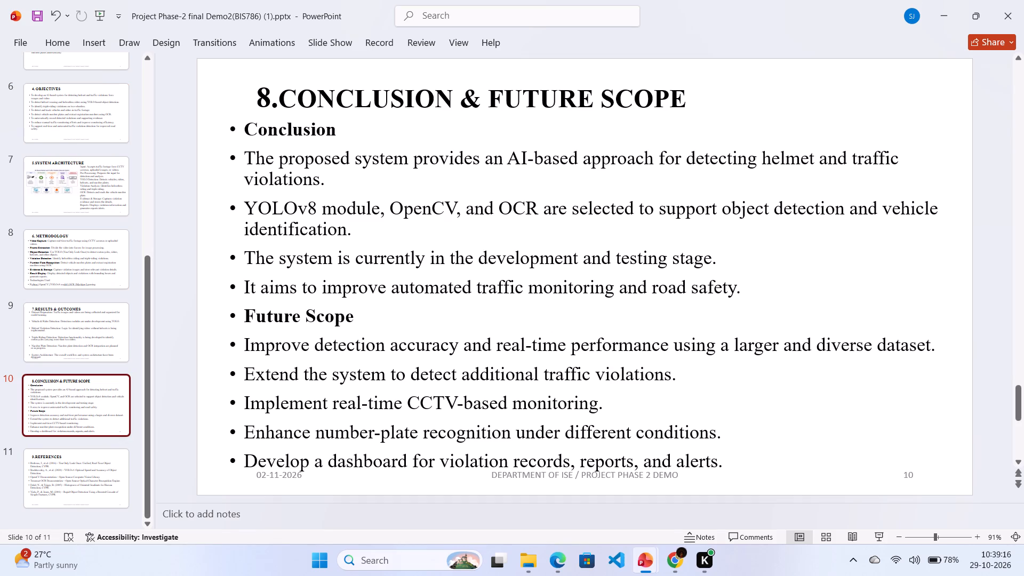
pyautogui.click(97, 255)
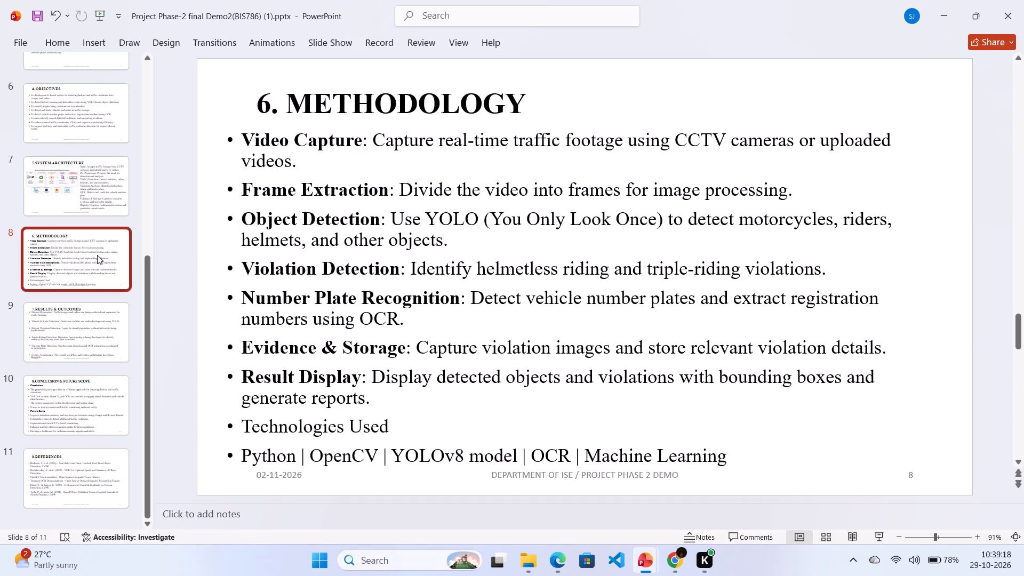
pyautogui.click(87, 342)
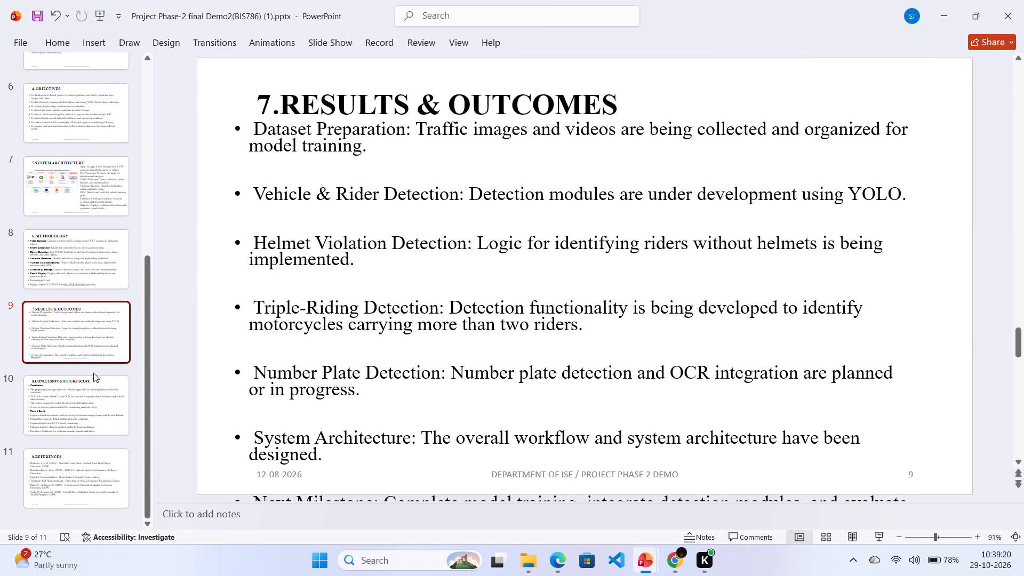
pyautogui.scroll(-2, 253, 386)
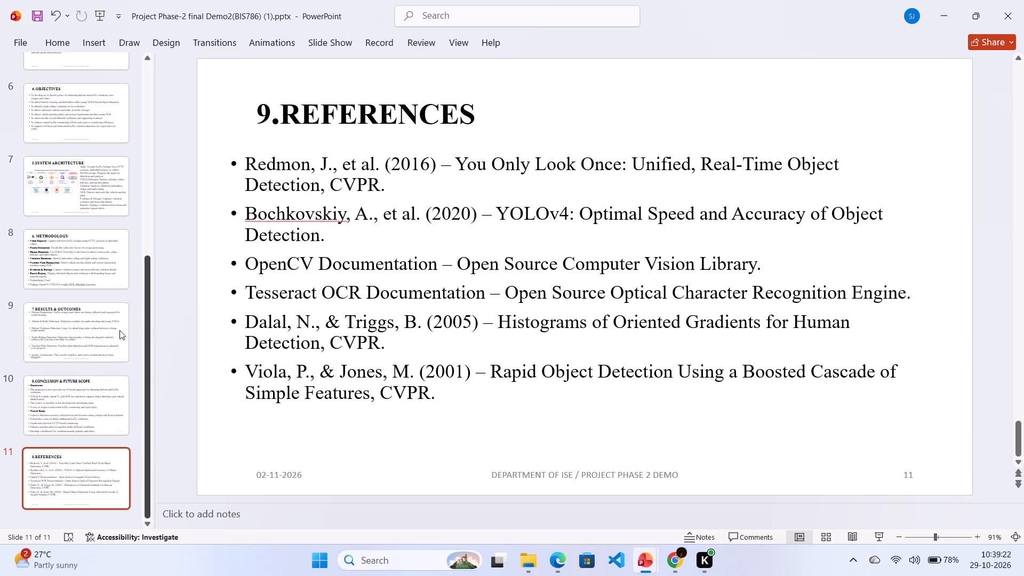
pyautogui.click(76, 332)
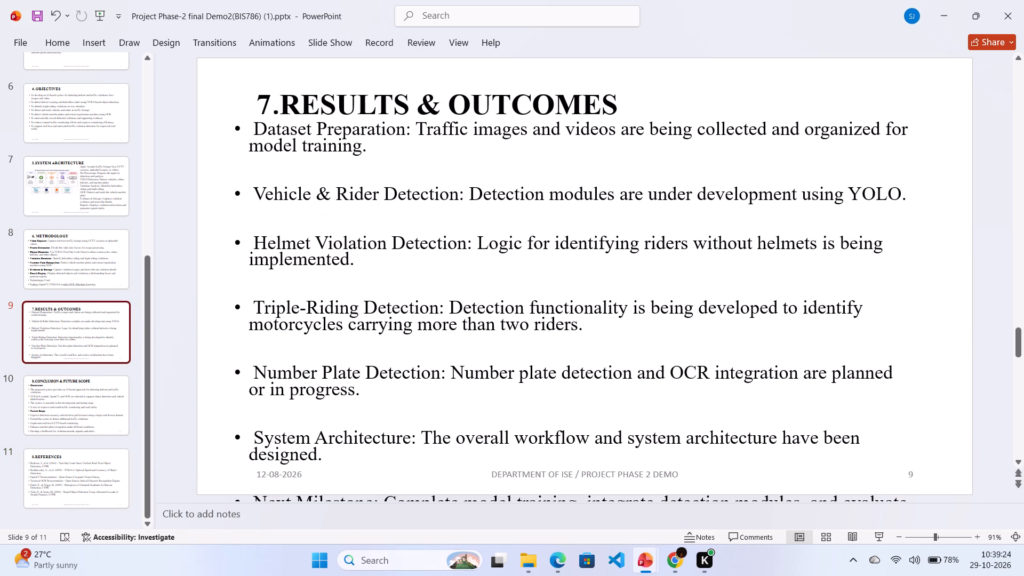
# Extend the lower edge of the results text box on the Results & Outcomes slide down to just above the footer.
pyautogui.click(370, 305)
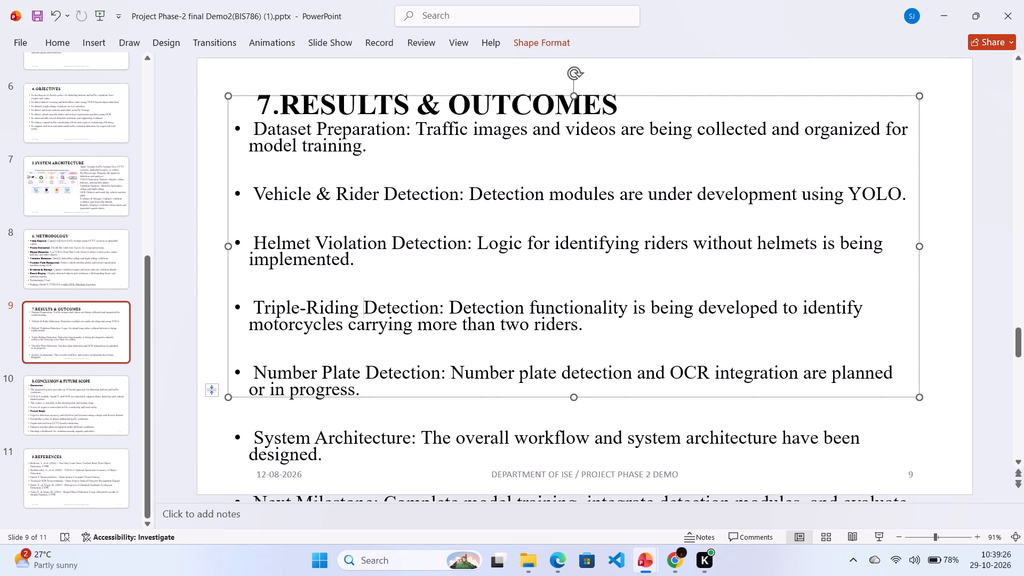
pyautogui.moveTo(574, 396); pyautogui.dragTo(581, 413, button='right')
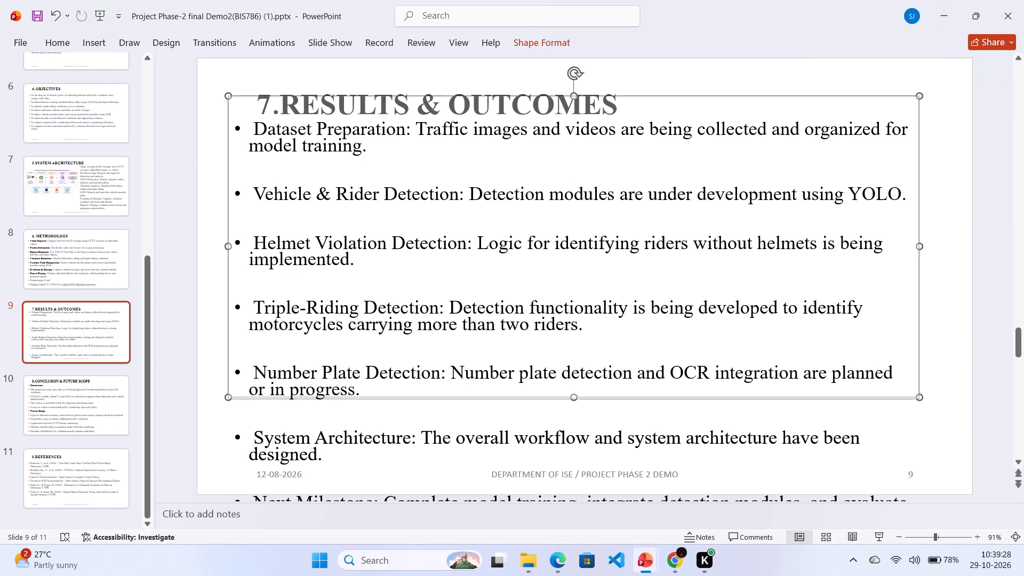
pyautogui.moveTo(581, 413); pyautogui.dragTo(589, 556, button='right')
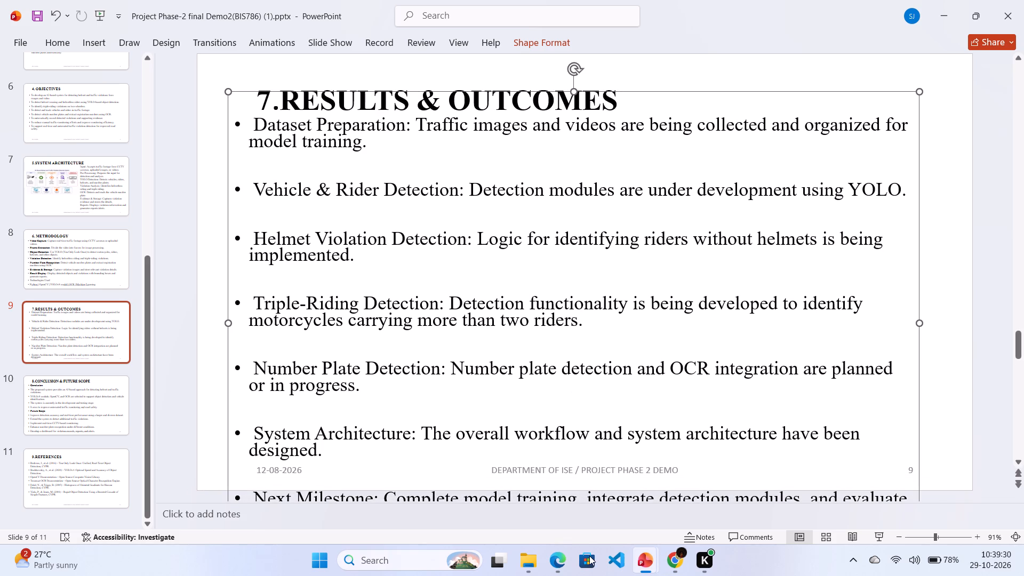
pyautogui.scroll(-2, 605, 464)
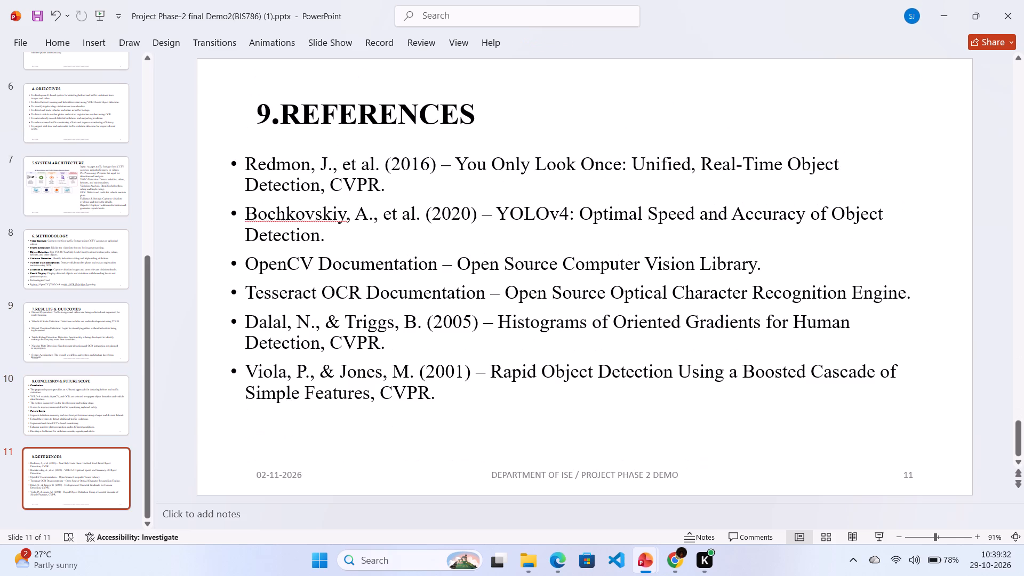
pyautogui.click(95, 346)
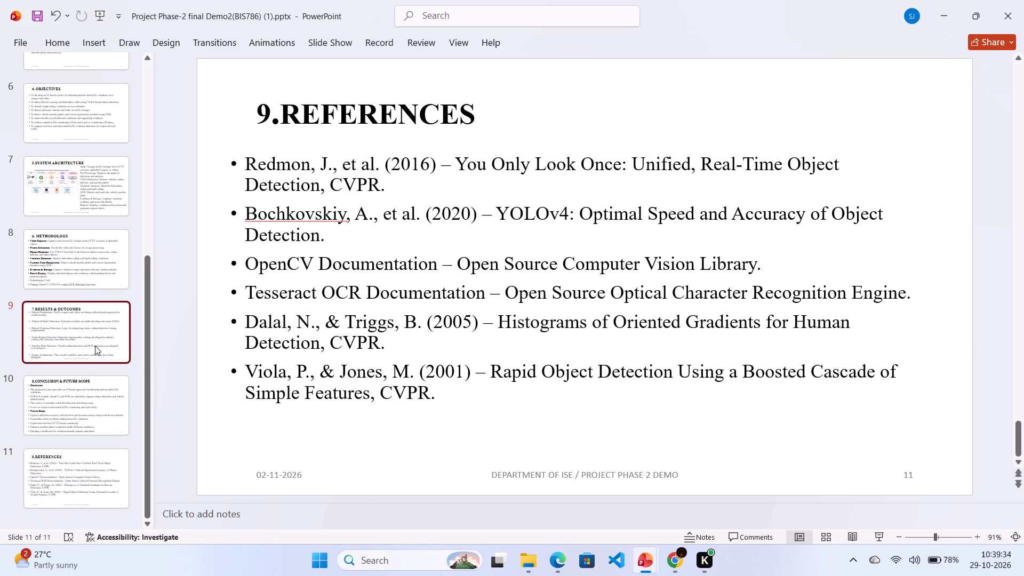
pyautogui.click(442, 320)
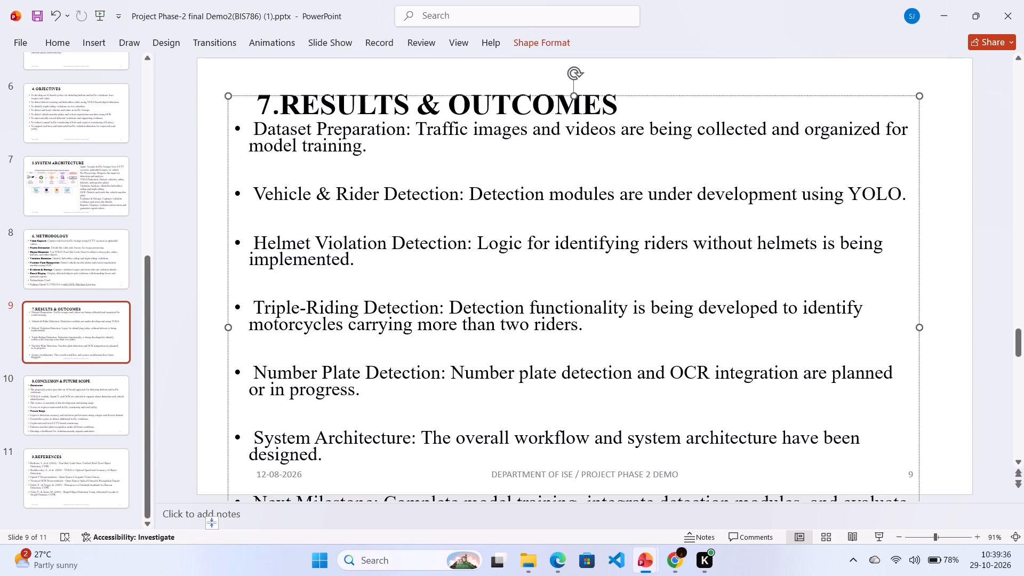
pyautogui.scroll(-1, 539, 327)
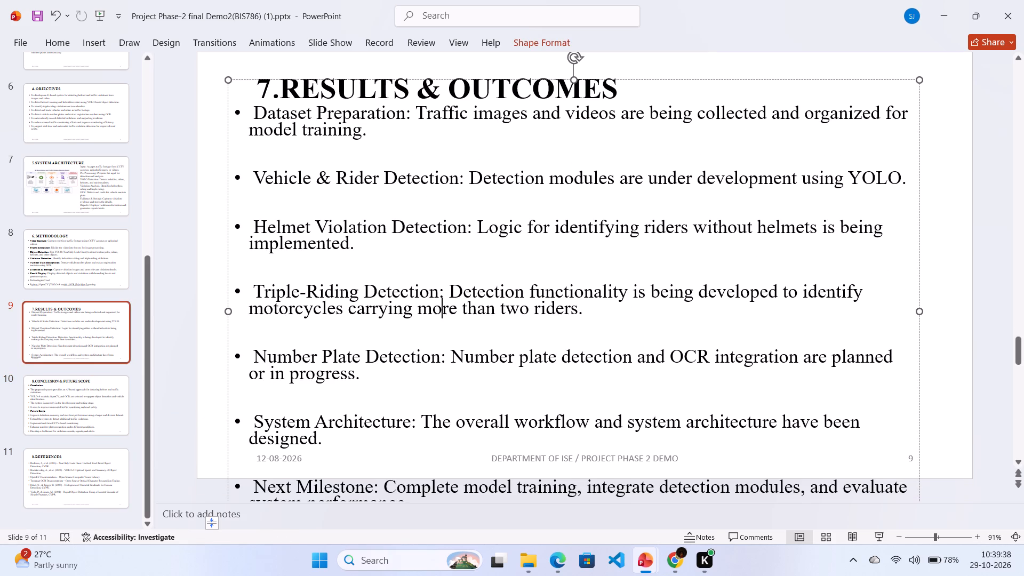
pyautogui.scroll(-1, 638, 459)
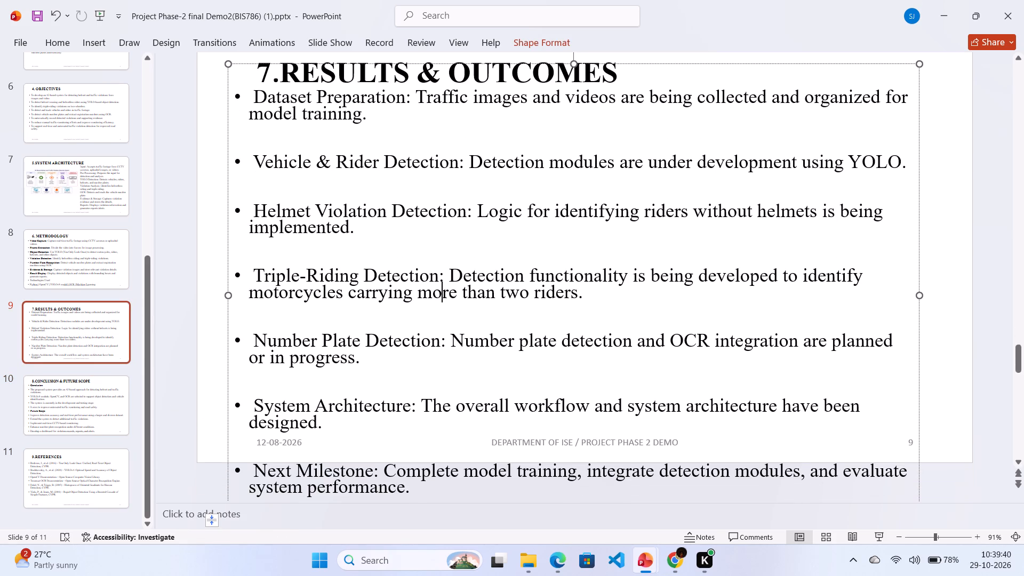
pyautogui.scroll(-1, 638, 459)
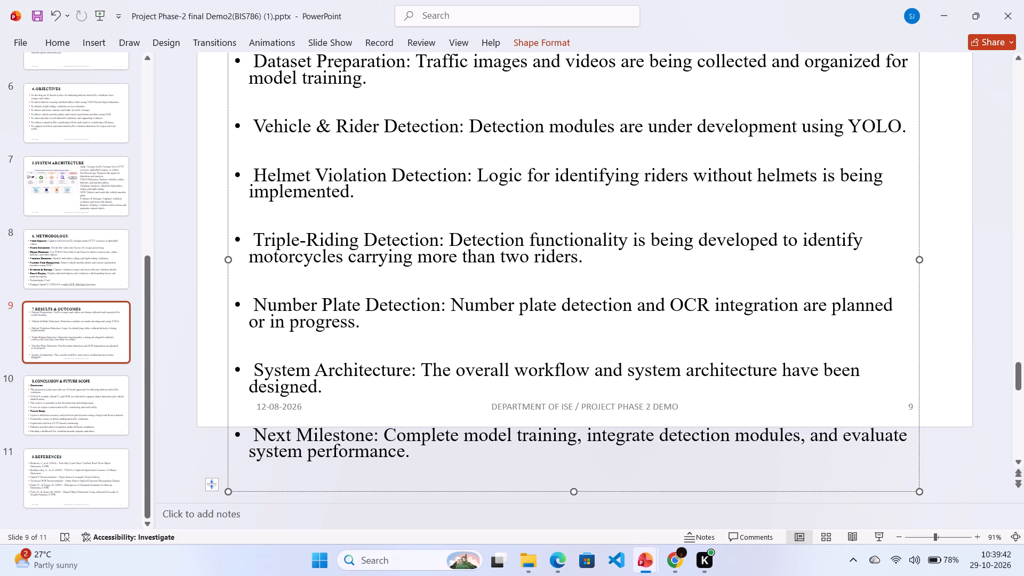
pyautogui.moveTo(575, 493); pyautogui.dragTo(574, 453)
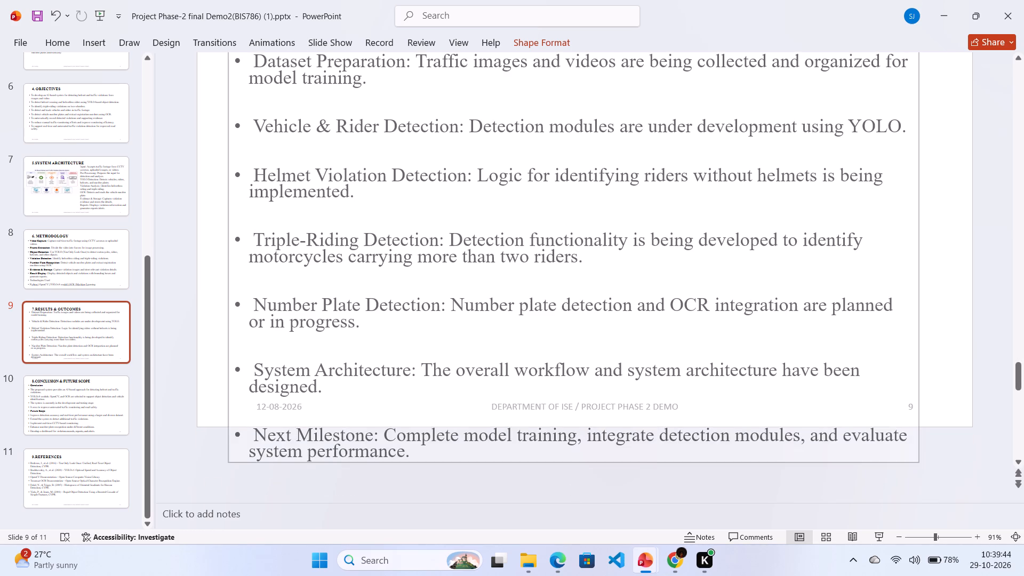
pyautogui.moveTo(574, 453); pyautogui.dragTo(570, 398)
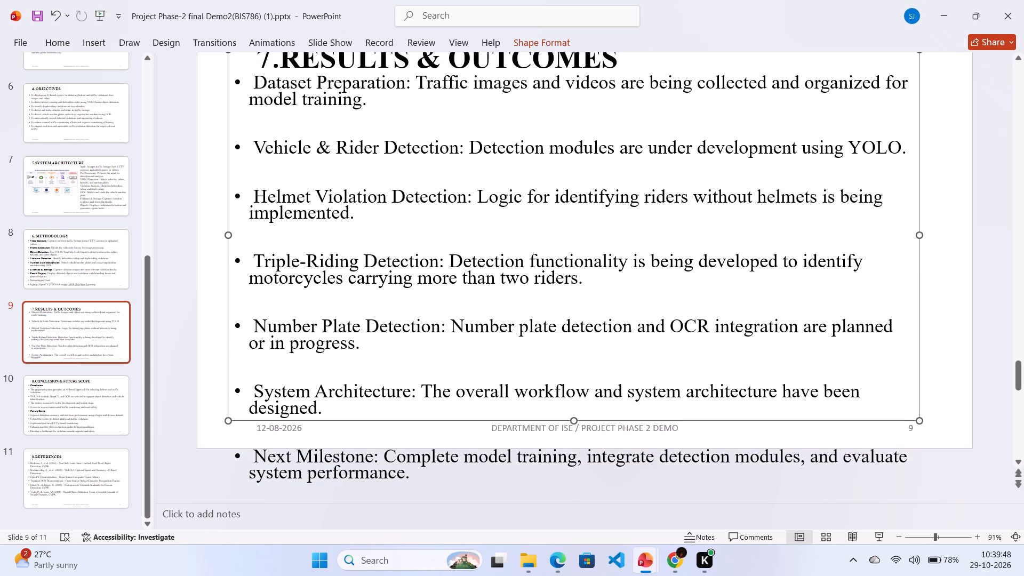
# Remove the empty lines above the Vehicle & Rider Detection, Helmet Violation Detection and Triple-Riding Detection bullets.
pyautogui.scroll(1, 549, 241)
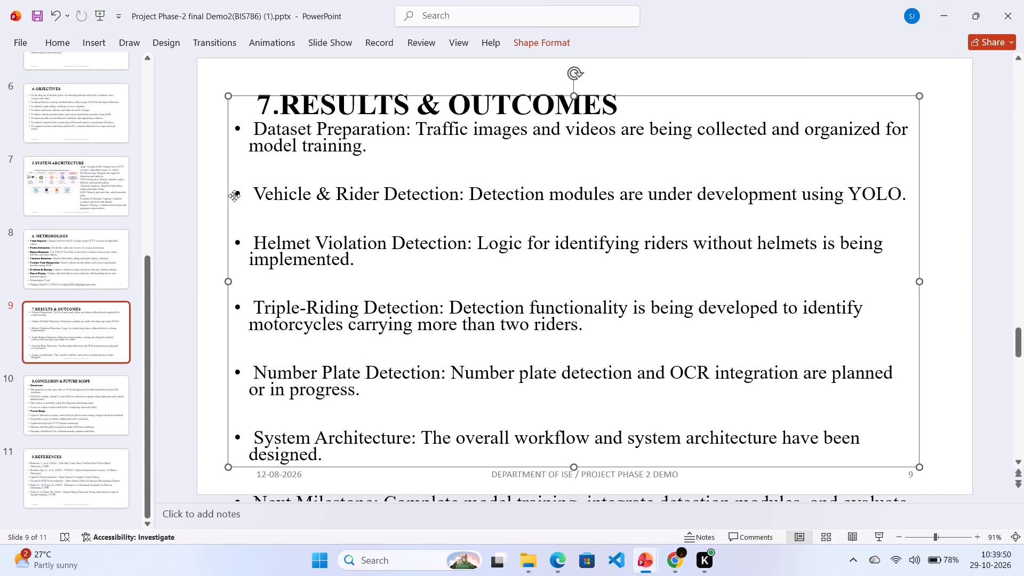
pyautogui.click(237, 193)
pyautogui.click(244, 195)
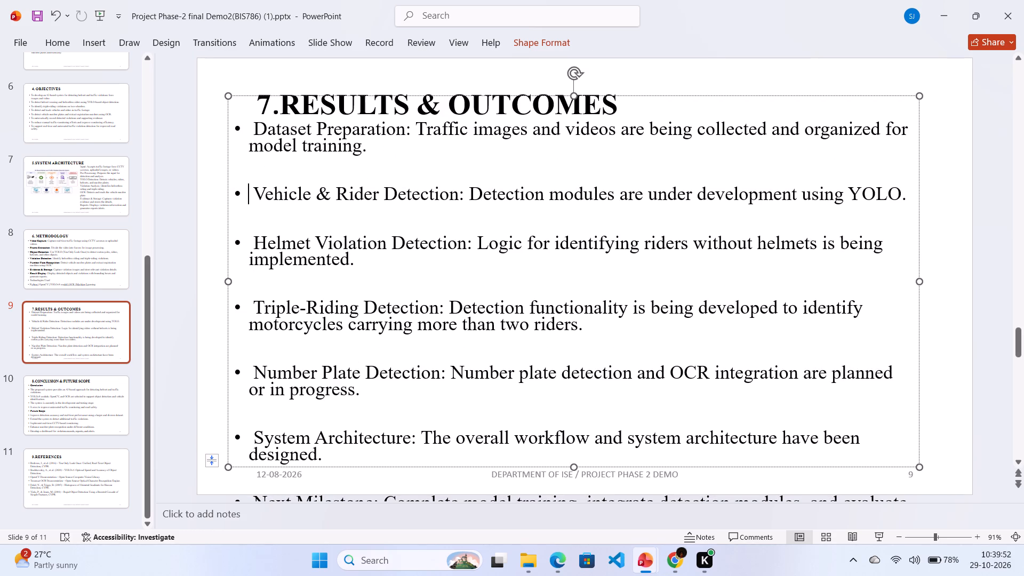
pyautogui.press('Left')
pyautogui.press('BackSpace')
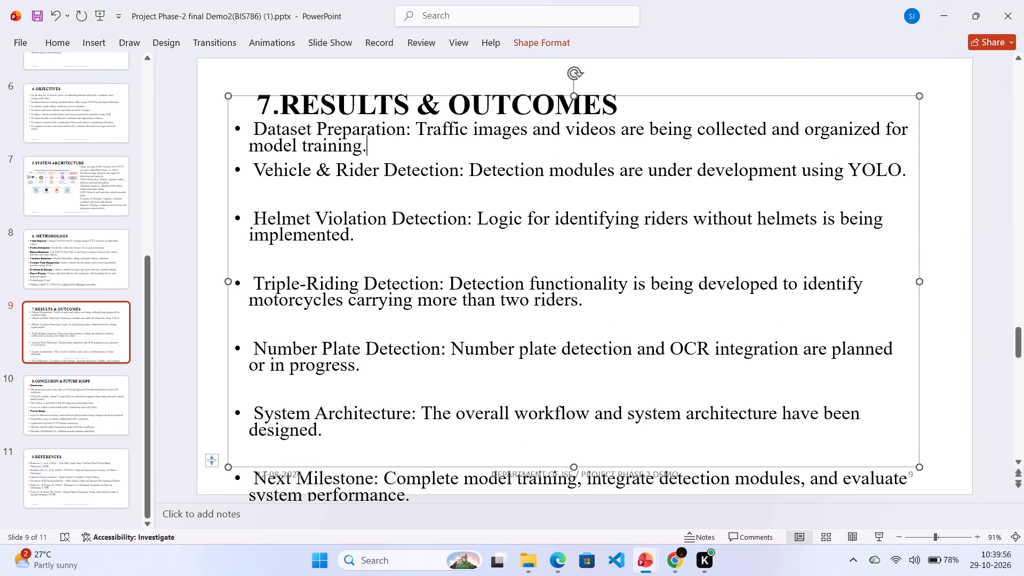
pyautogui.click(245, 221)
pyautogui.press('Left')
pyautogui.press('BackSpace')
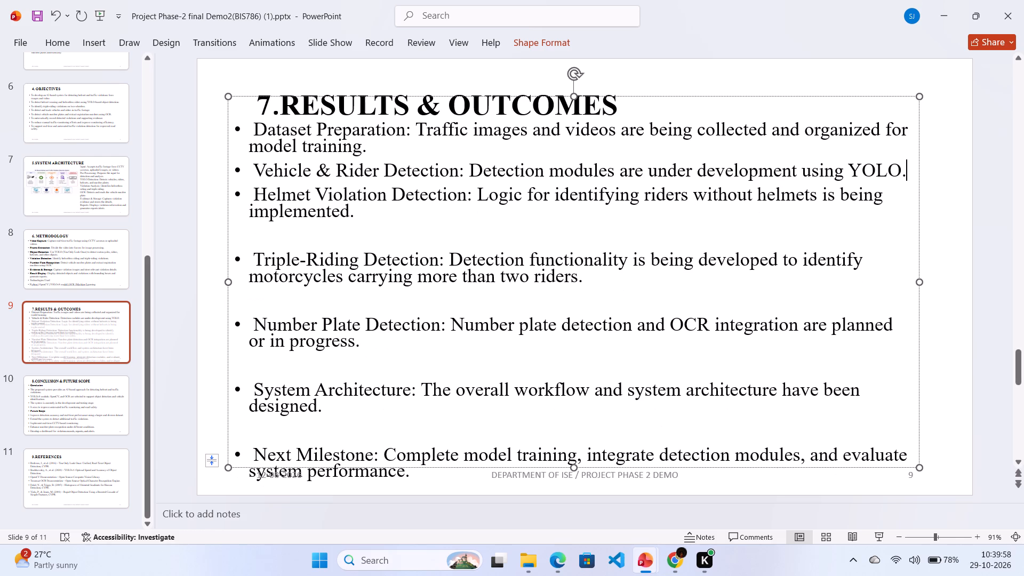
pyautogui.click(250, 251)
pyautogui.press('Left')
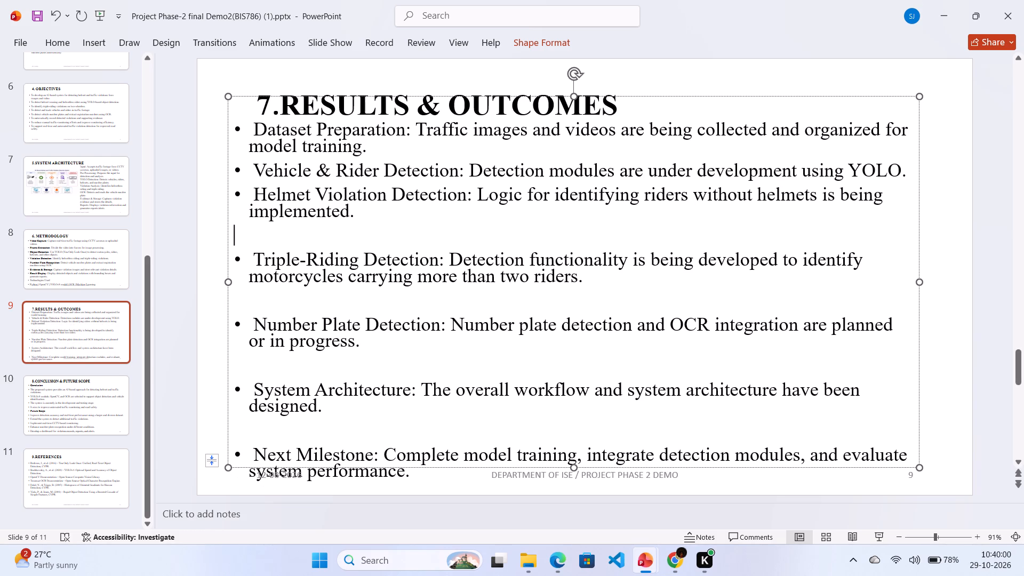
pyautogui.press('BackSpace')
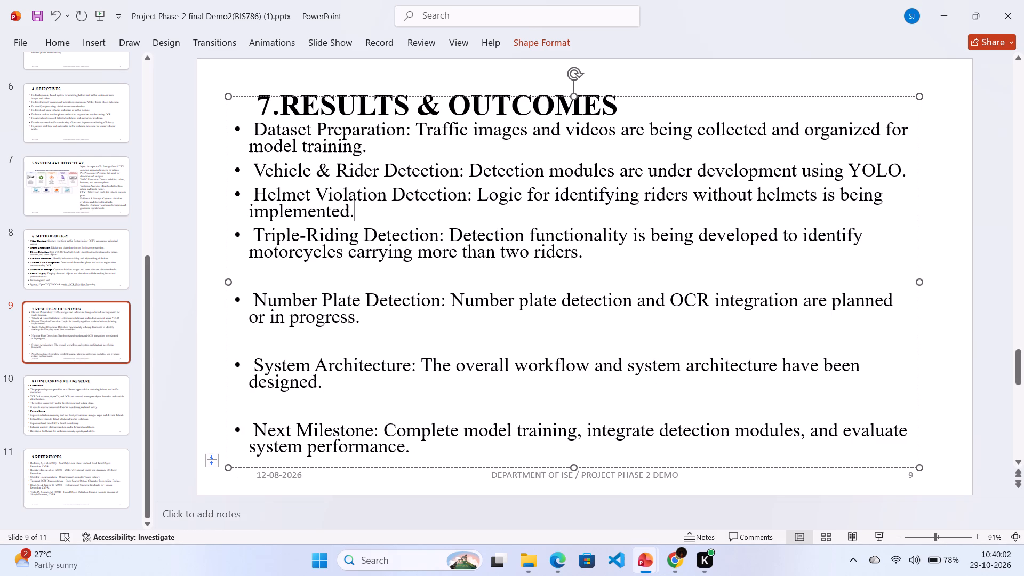
# Remove the empty lines above the Number Plate Detection, System Architecture and Next Milestone bullets, keeping each bullet mark.
pyautogui.click(251, 299)
pyautogui.press('Left')
pyautogui.press('BackSpace')
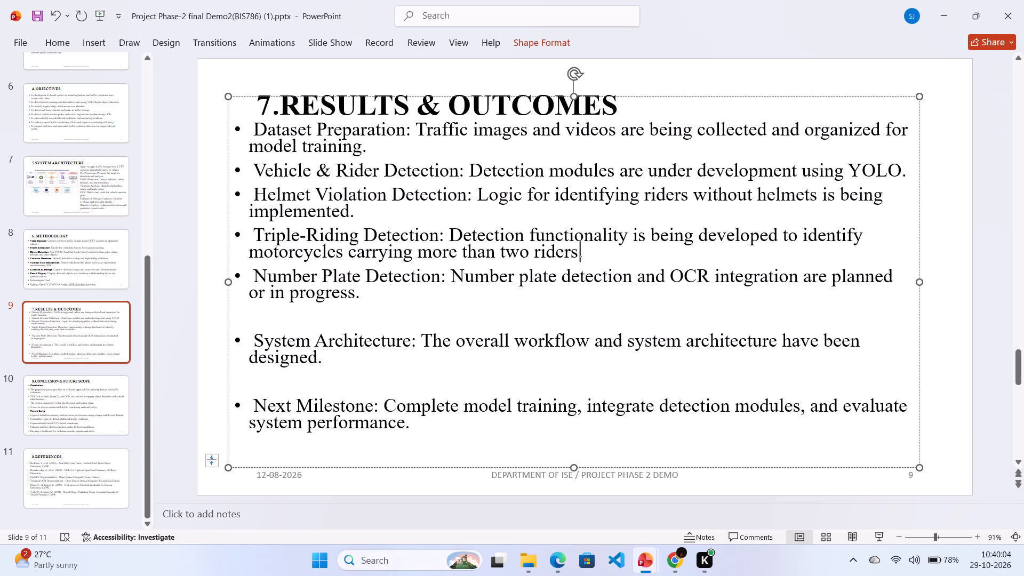
pyautogui.click(250, 342)
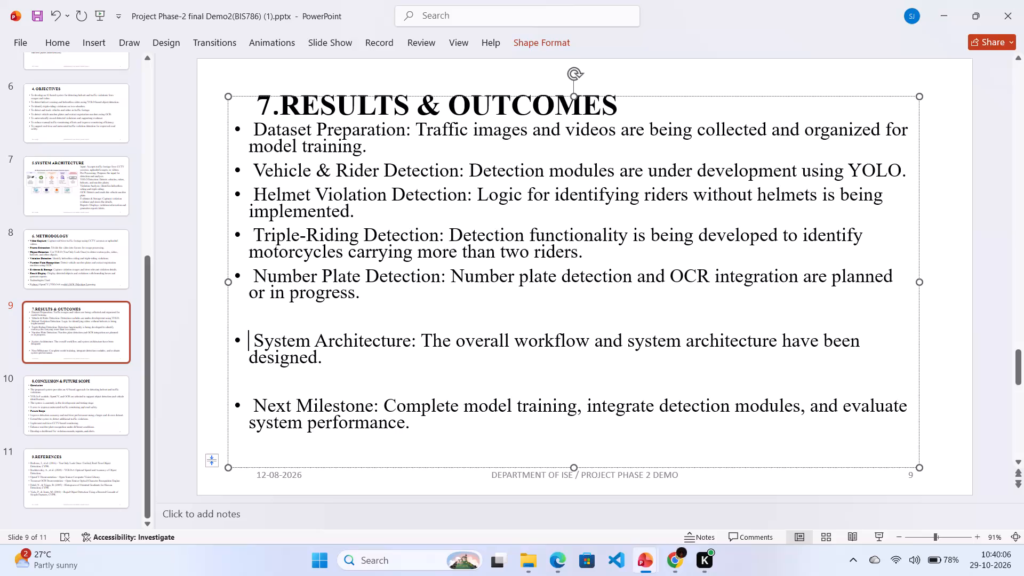
pyautogui.press('Left')
pyautogui.press('BackSpace')
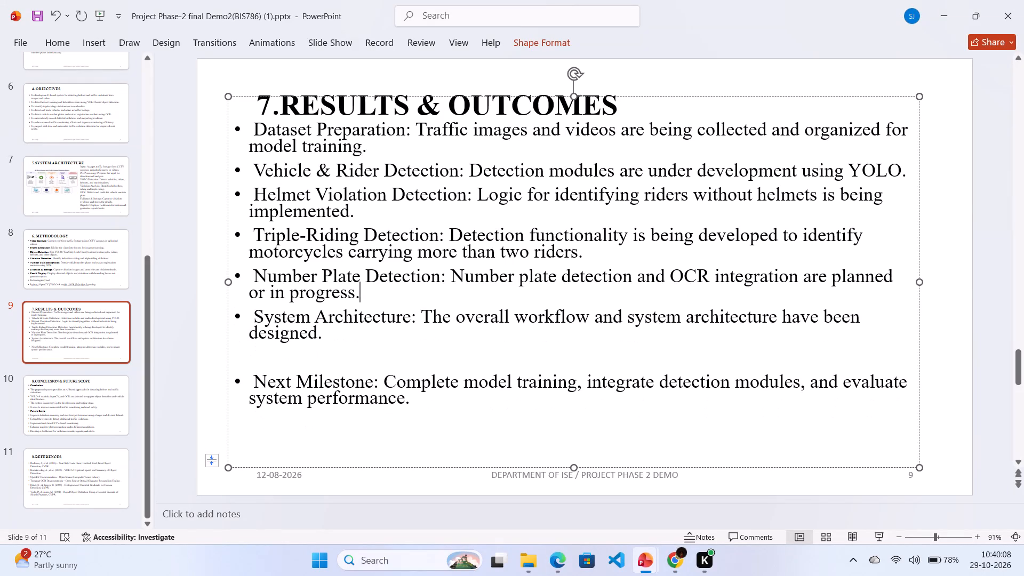
pyautogui.click(255, 379)
pyautogui.press('Left')
pyautogui.press('BackSpace')
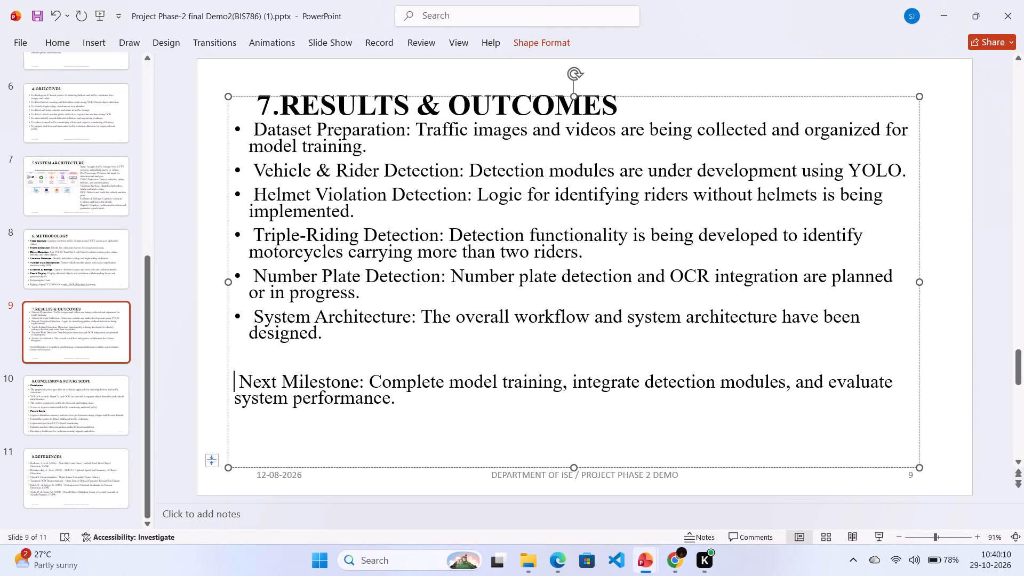
pyautogui.hotkey('ctrl', 'z')
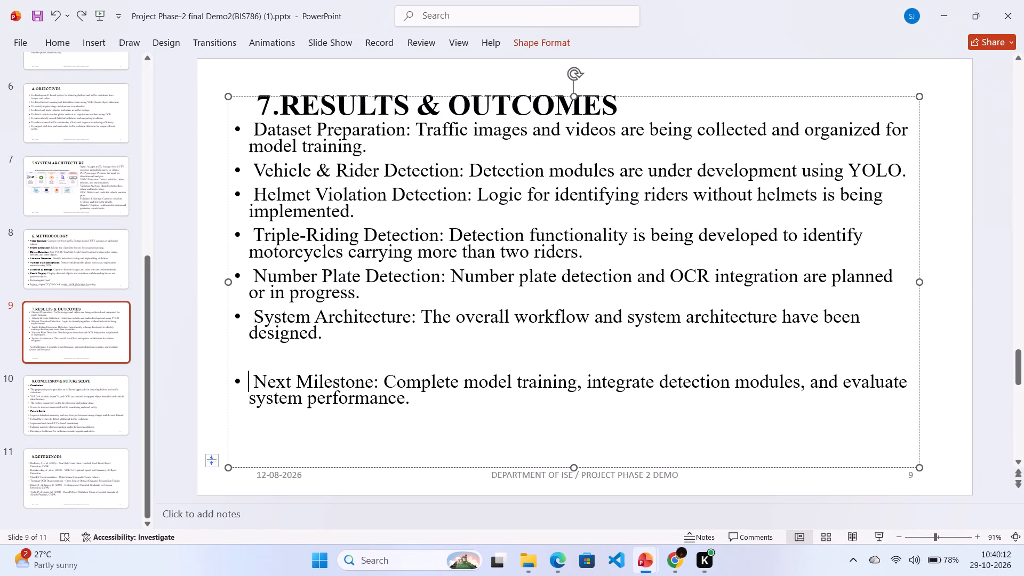
pyautogui.press('Left')
pyautogui.press('BackSpace')
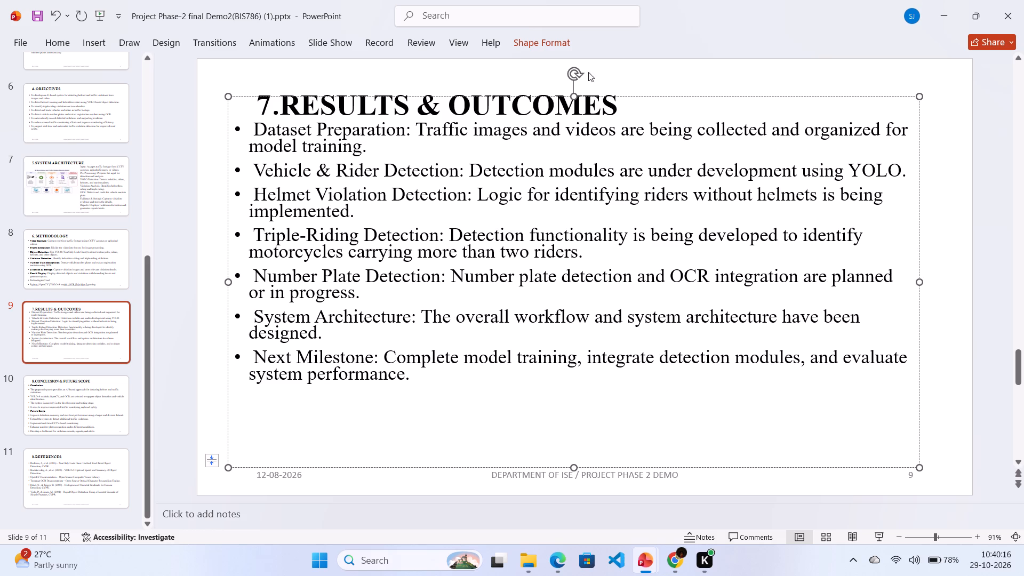
# Lower the upper edge of the results text box so that it sits just below the slide title.
pyautogui.moveTo(574, 96); pyautogui.dragTo(575, 156)
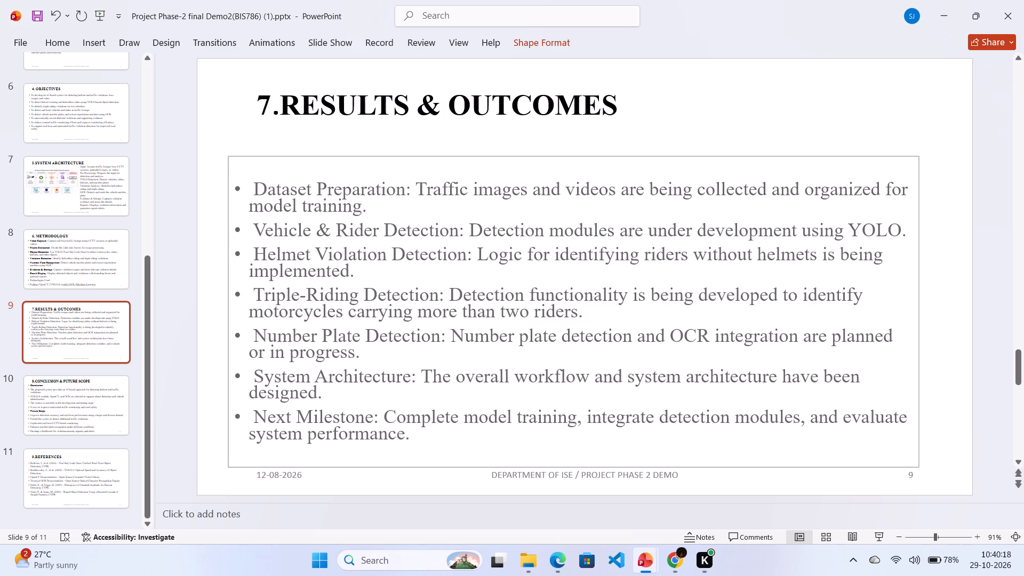
pyautogui.moveTo(575, 156); pyautogui.dragTo(574, 138)
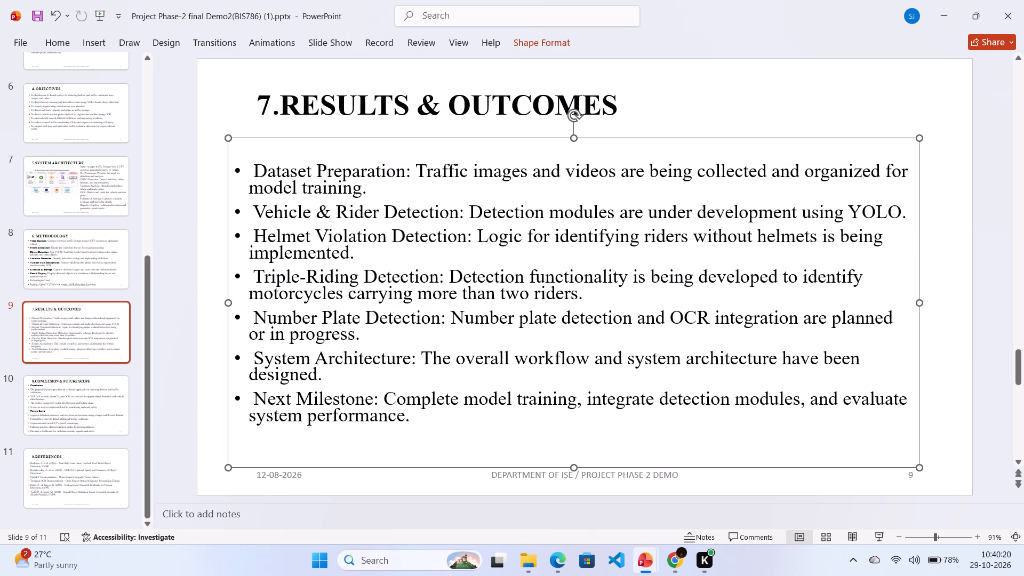
pyautogui.click(161, 149)
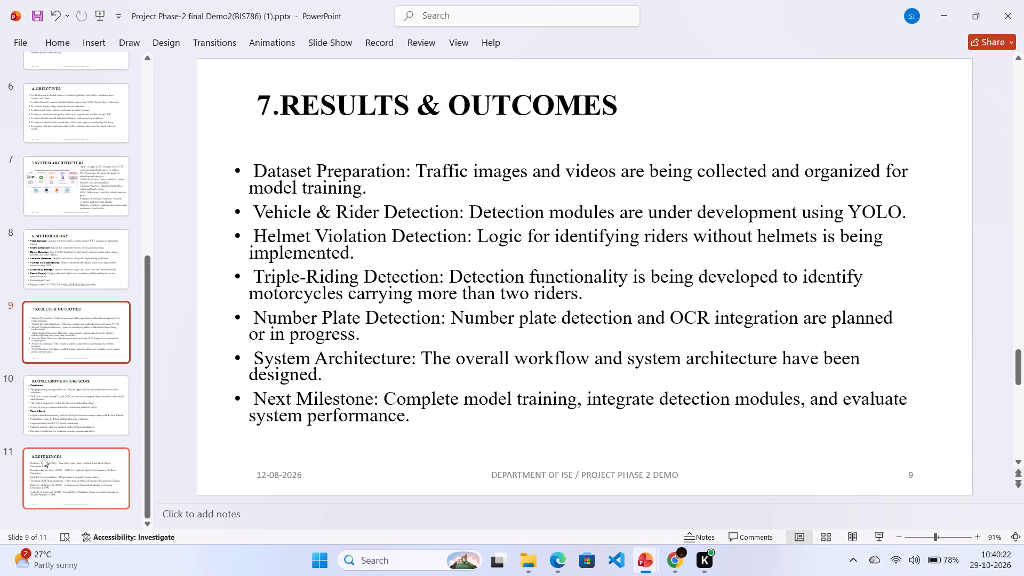
# Open the Conclusion & Future Scope slide.
pyautogui.click(84, 416)
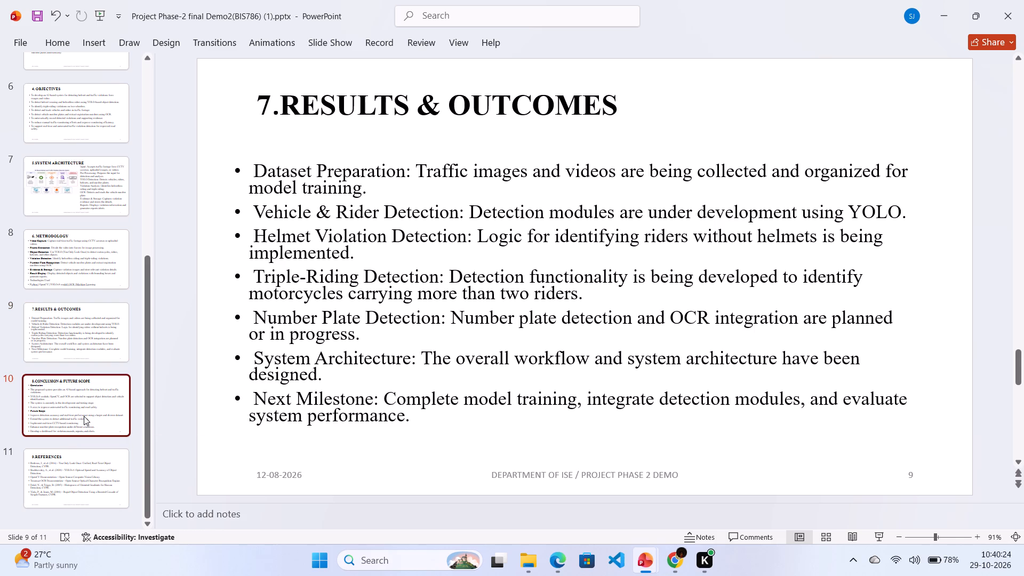
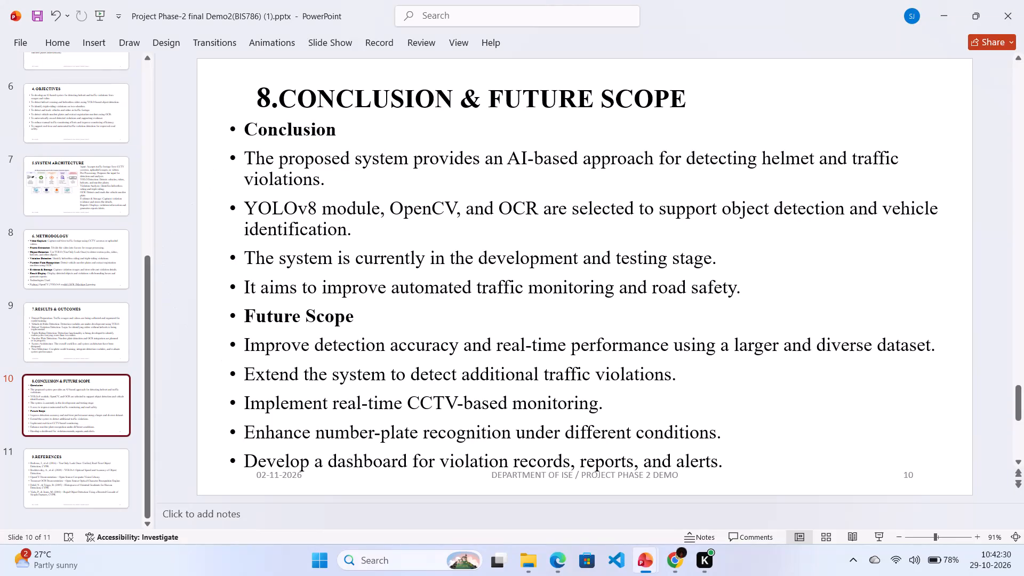
# Delete all the bulleted body text under the Conclusion & Future Scope title, keeping the title and the empty text box.
pyautogui.doubleClick(223, 138)
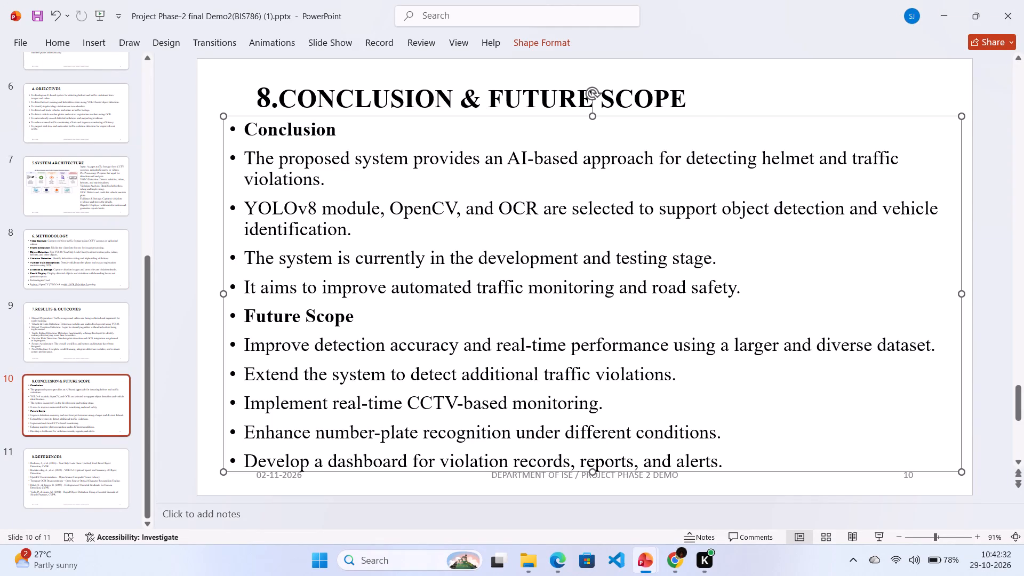
pyautogui.hotkey('ctrl', 'a')
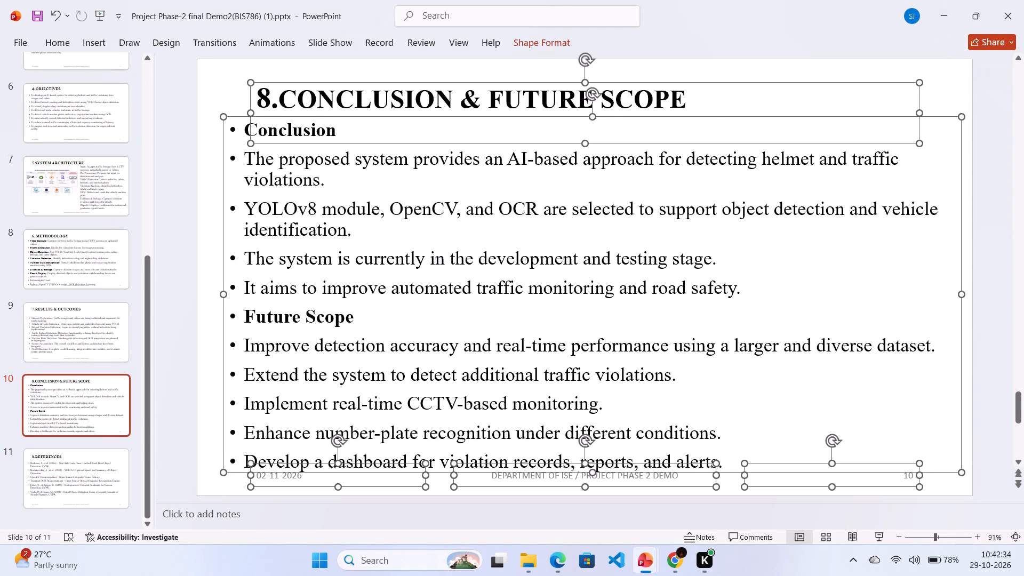
pyautogui.click(177, 109)
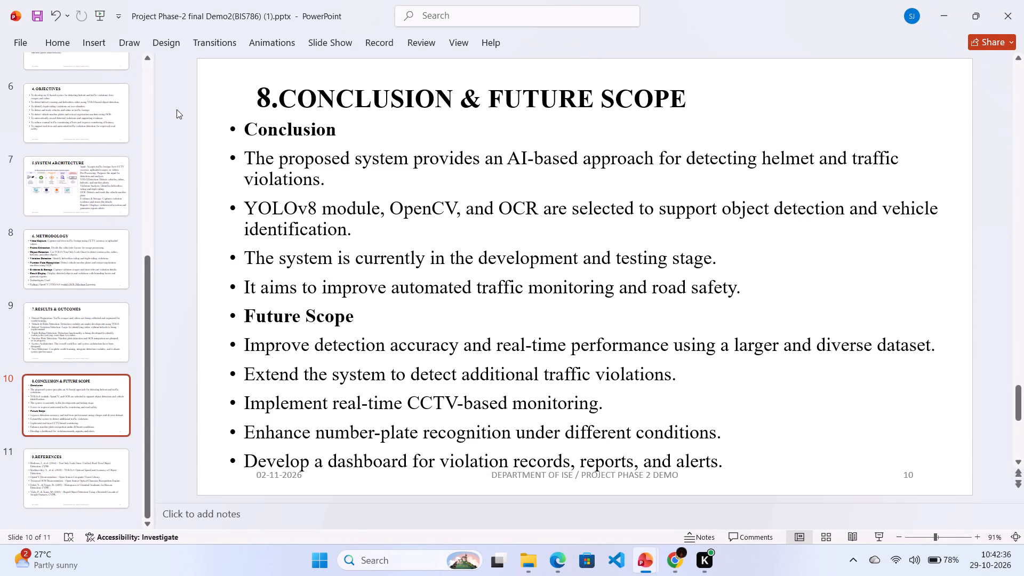
pyautogui.click(362, 173)
pyautogui.hotkey('ctrl', 'a')
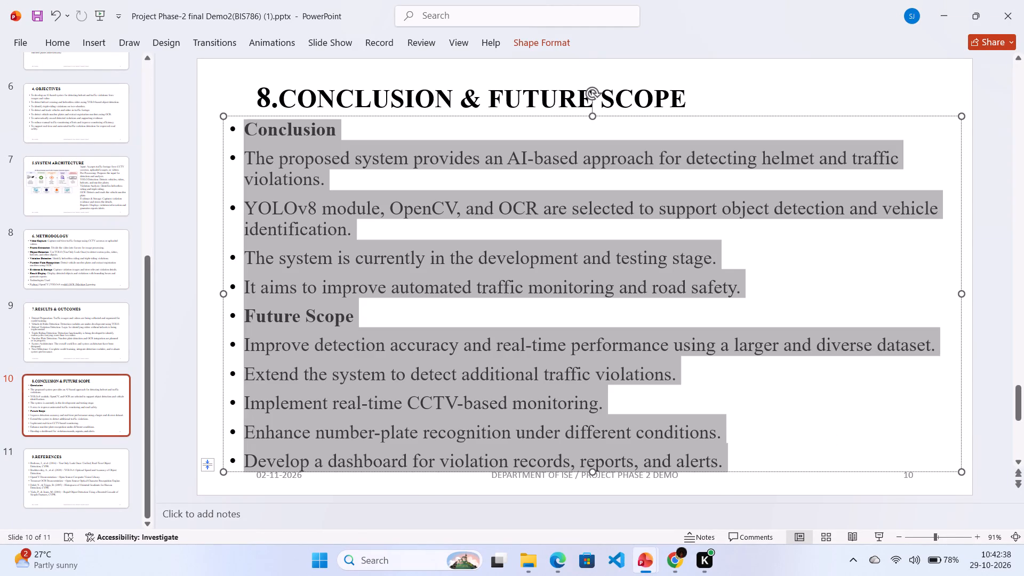
pyautogui.press('Delete')
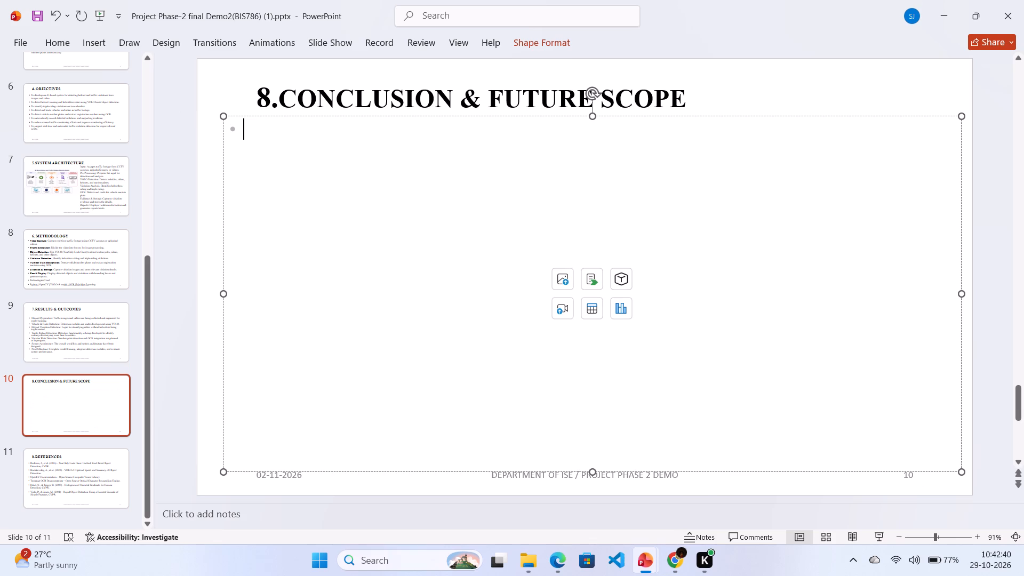
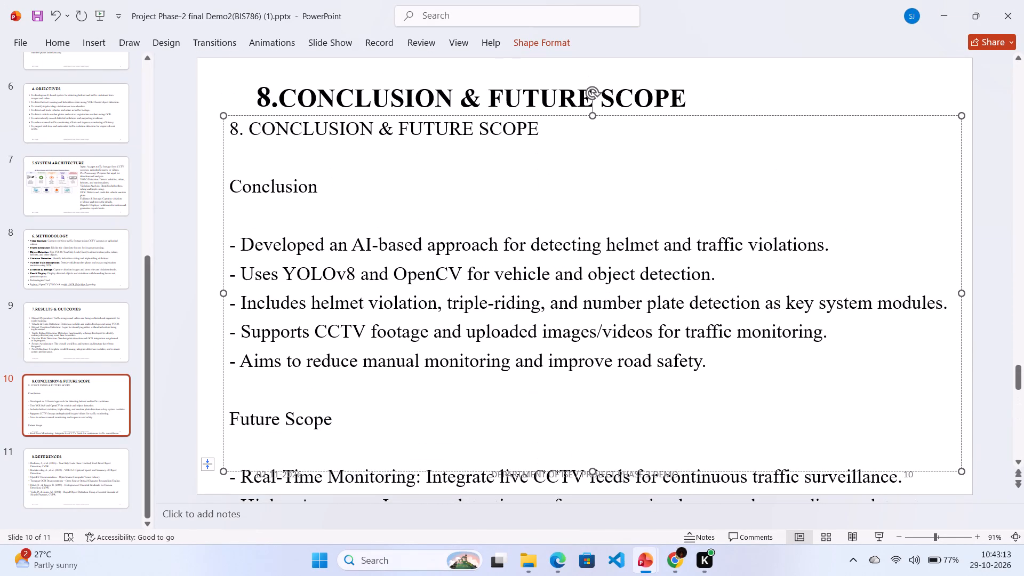
# Delete the "Conclusion" subheading from the body text of the Conclusion & Future Scope slide.
pyautogui.click(332, 189)
pyautogui.press('BackSpace')
pyautogui.press('BackSpace')
pyautogui.press('BackSpace')
pyautogui.press('BackSpace')
pyautogui.press('BackSpace')
pyautogui.press('BackSpace')
pyautogui.press('BackSpace')
pyautogui.press('BackSpace')
pyautogui.press('BackSpace')
pyautogui.press('BackSpace')
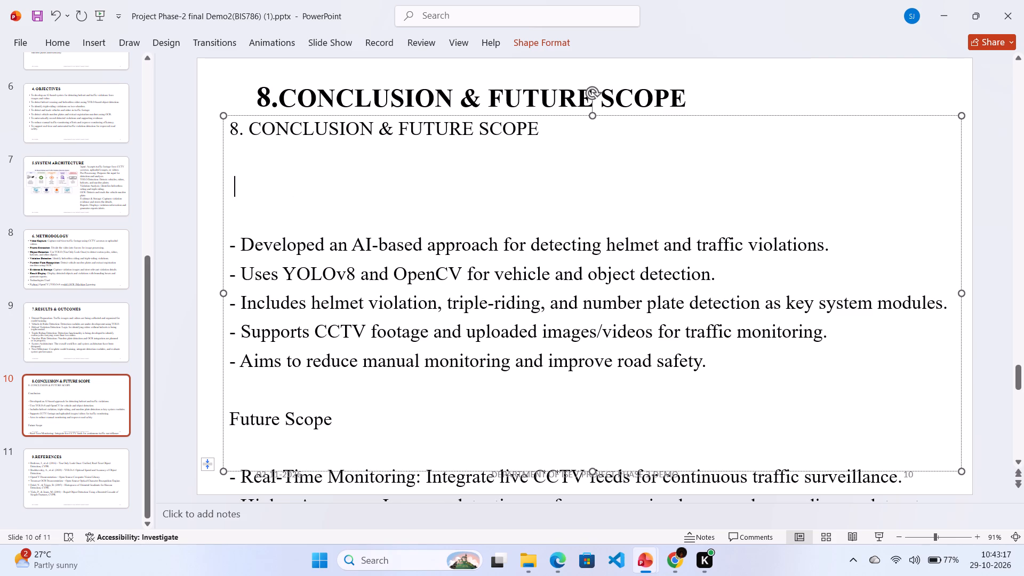
# Delete the duplicate "8. CONCLUSION & FUTURE SCOPE" line from the body text, along with the blank line beneath it.
pyautogui.press('BackSpace')
pyautogui.press('BackSpace')
pyautogui.press('BackSpace')
pyautogui.press('BackSpace')
pyautogui.press('BackSpace')
pyautogui.press('BackSpace')
pyautogui.press('BackSpace')
pyautogui.press('BackSpace')
pyautogui.press('BackSpace')
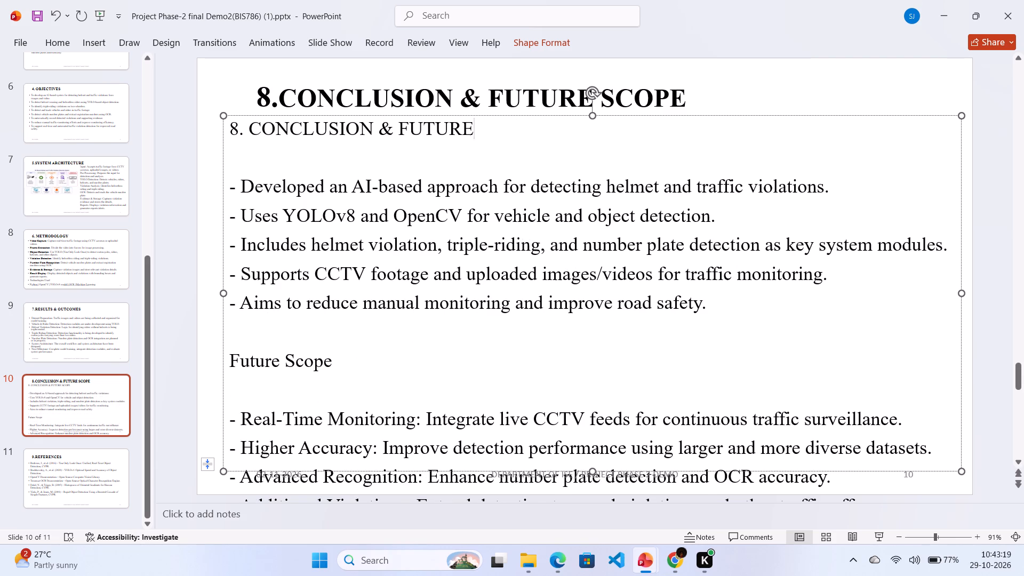
pyautogui.press('BackSpace')
pyautogui.press('BackSpace')
pyautogui.press('BackSpace')
pyautogui.press('BackSpace')
pyautogui.press('BackSpace')
pyautogui.press('BackSpace')
pyautogui.press('BackSpace')
pyautogui.press('BackSpace')
pyautogui.press('BackSpace')
pyautogui.press('BackSpace')
pyautogui.press('BackSpace')
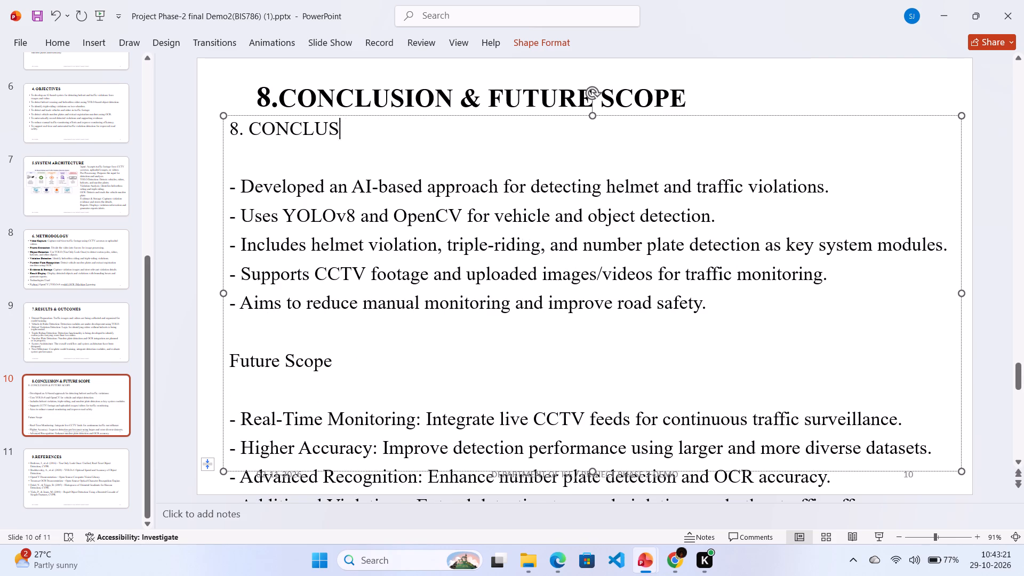
pyautogui.press('BackSpace')
pyautogui.press('BackSpace')
pyautogui.press('BackSpace')
pyautogui.press('BackSpace')
pyautogui.press('BackSpace')
pyautogui.press('BackSpace')
pyautogui.press('BackSpace')
pyautogui.press('BackSpace')
pyautogui.press('BackSpace')
pyautogui.press('BackSpace')
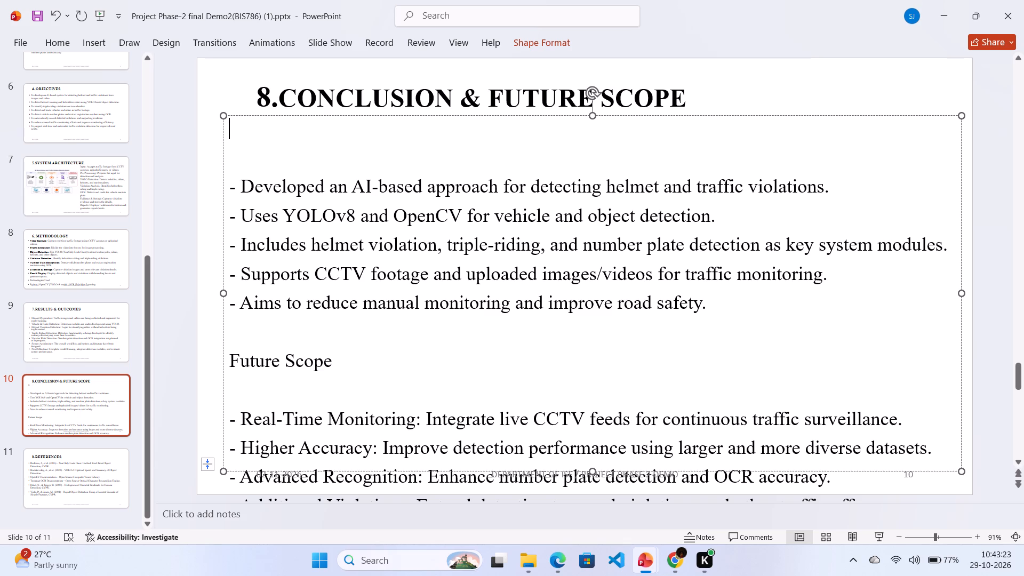
pyautogui.press('BackSpace')
pyautogui.press('BackSpace')
pyautogui.press('BackSpace')
# Remove the leading dashes from the five conclusion points and the blank lines above them, keeping one leading space on each point.
pyautogui.click(237, 188)
pyautogui.press('BackSpace')
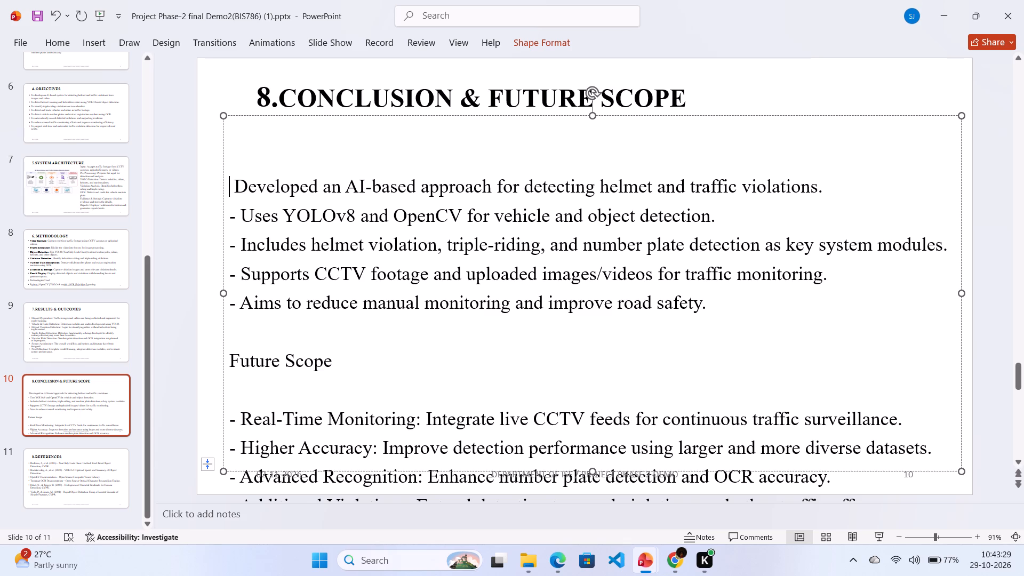
pyautogui.press('BackSpace')
pyautogui.press('BackSpace')
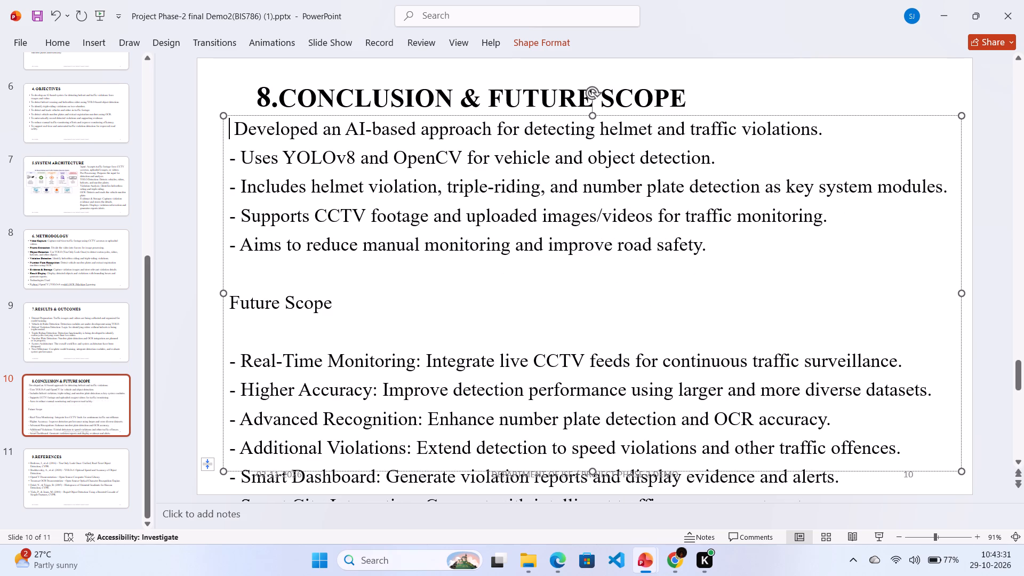
pyautogui.click(237, 161)
pyautogui.press('BackSpace')
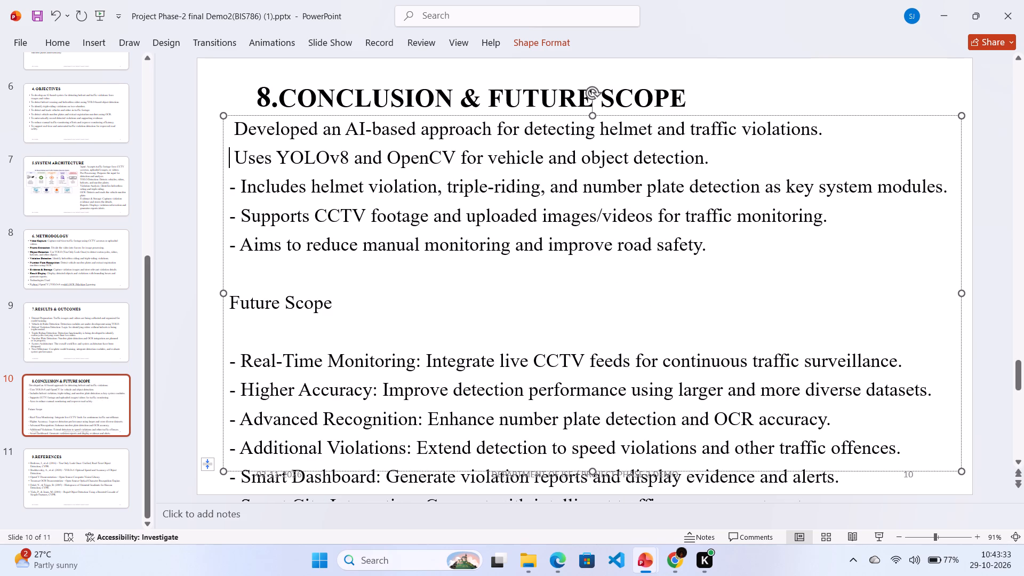
pyautogui.click(239, 188)
pyautogui.press('BackSpace')
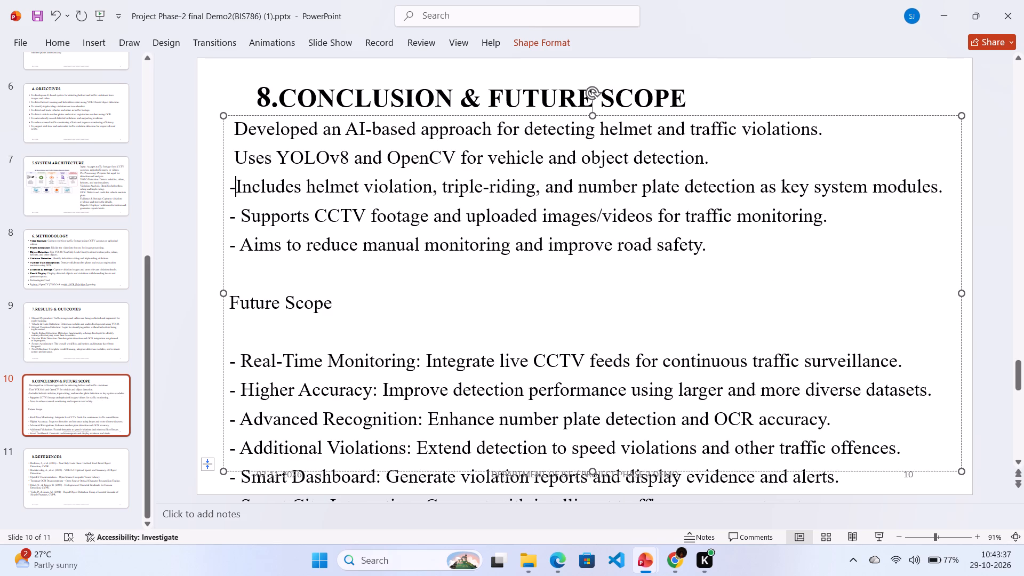
pyautogui.press('BackSpace')
pyautogui.press('Down')
pyautogui.press('Right')
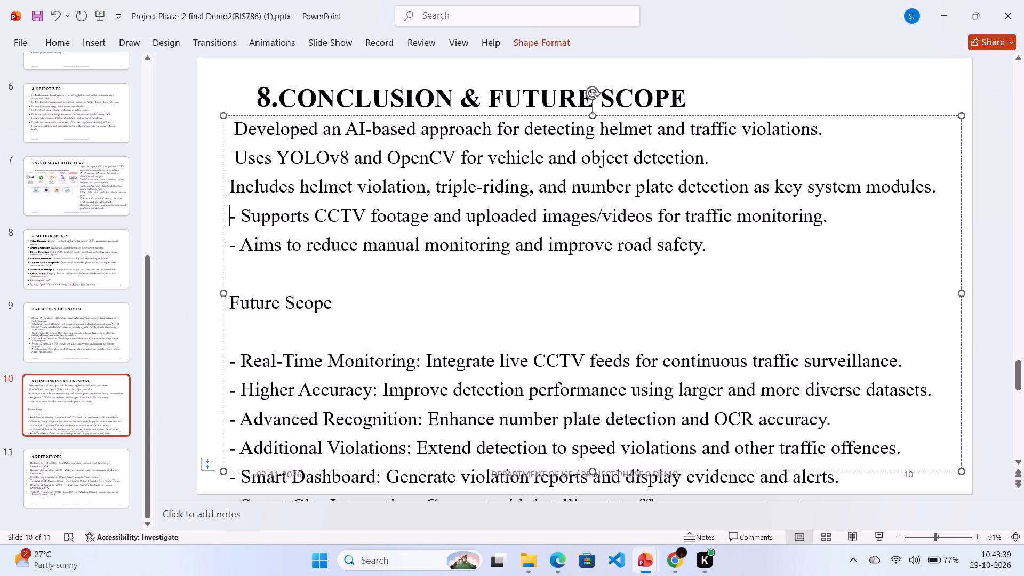
pyautogui.press('BackSpace')
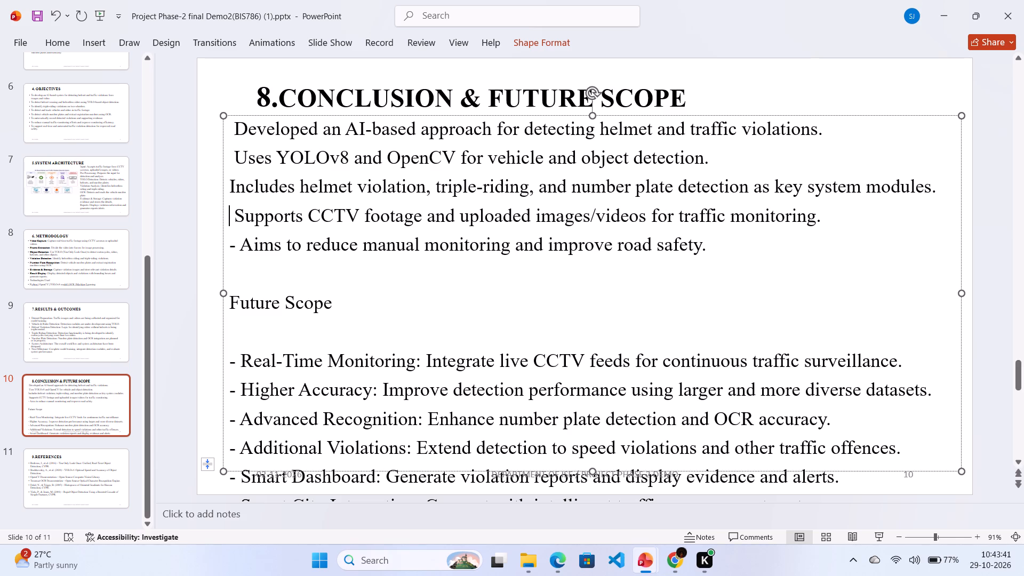
pyautogui.press('Up')
pyautogui.press('space')
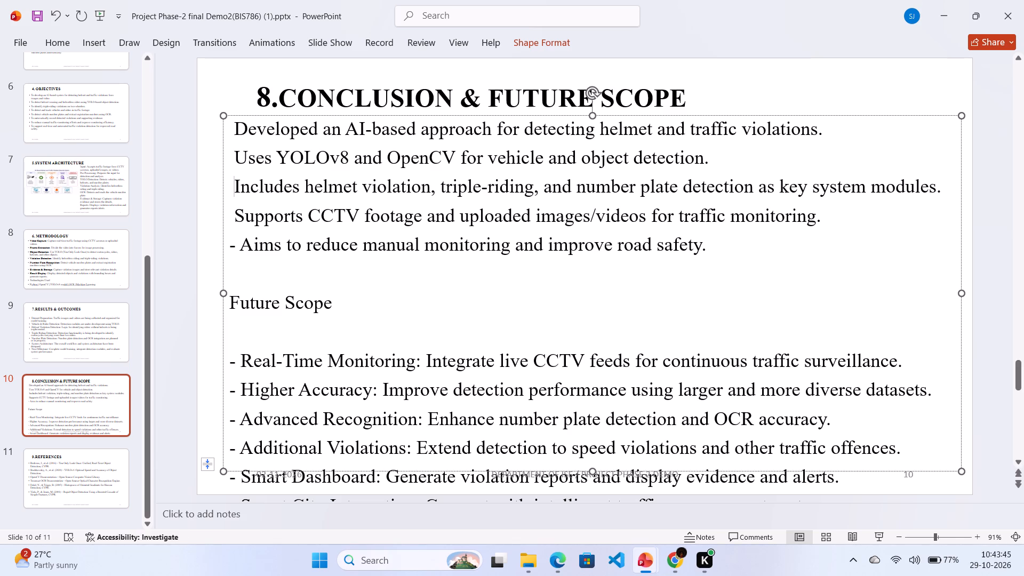
pyautogui.click(243, 244)
pyautogui.press('BackSpace')
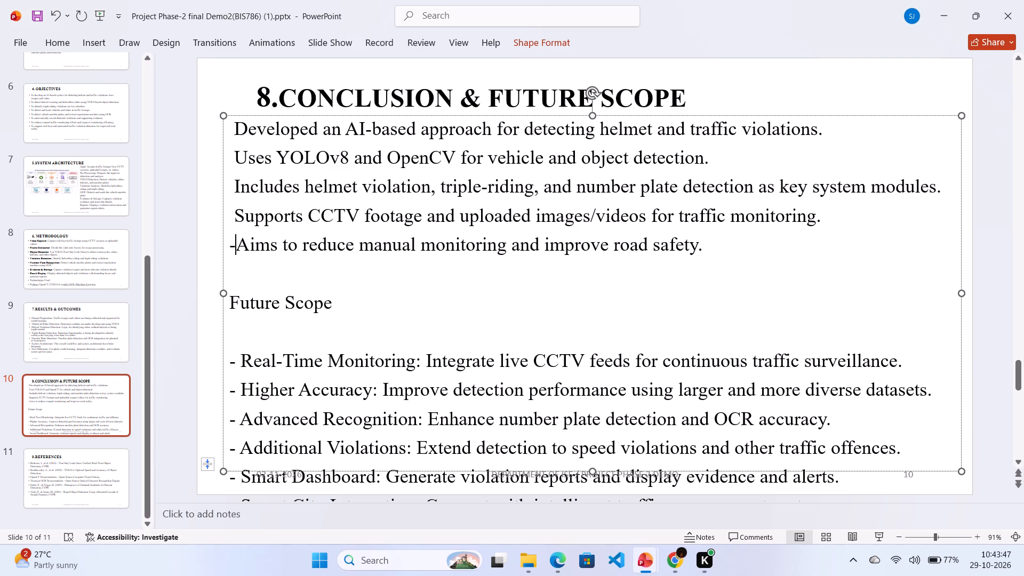
pyautogui.press('BackSpace')
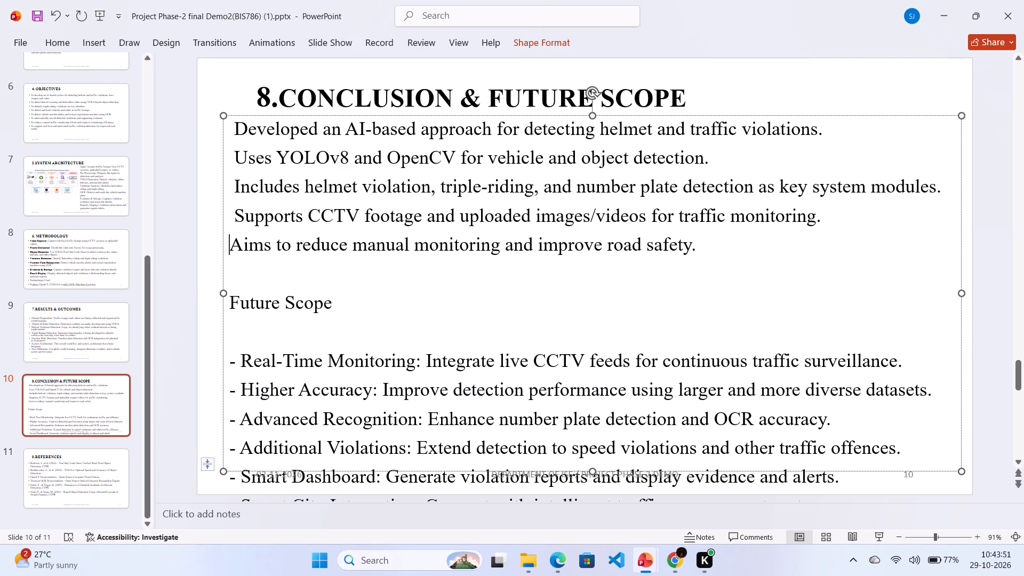
pyautogui.press('space')
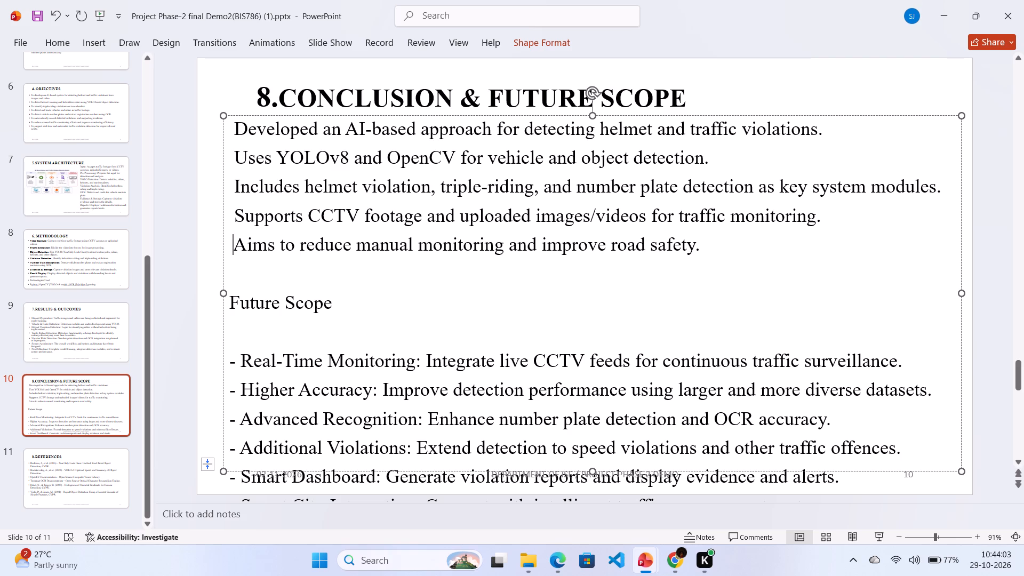
# Remove the leading dashes from the six Future Scope points and the blank line between the Future Scope subheading and the first point.
pyautogui.click(239, 359)
pyautogui.press('BackSpace')
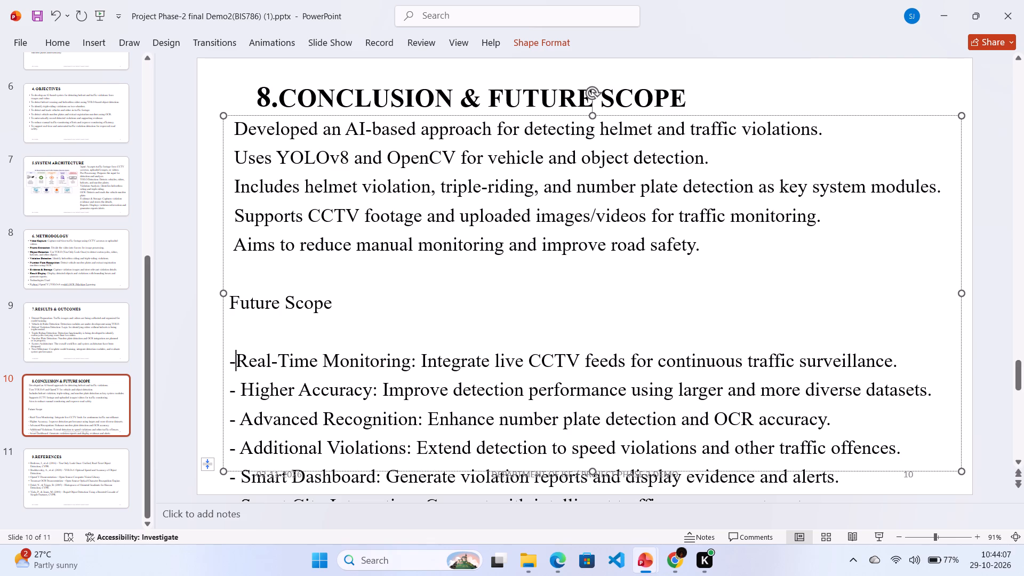
pyautogui.press('BackSpace')
pyautogui.press('BackSpace')
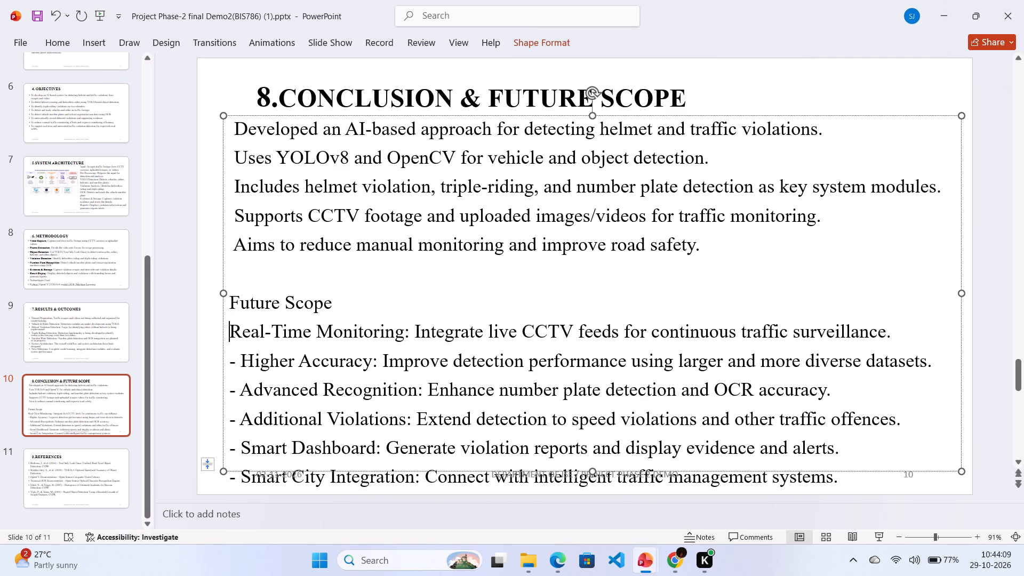
pyautogui.press('Down')
pyautogui.press('Right')
pyautogui.press('BackSpace')
pyautogui.press('Down')
pyautogui.press('Right')
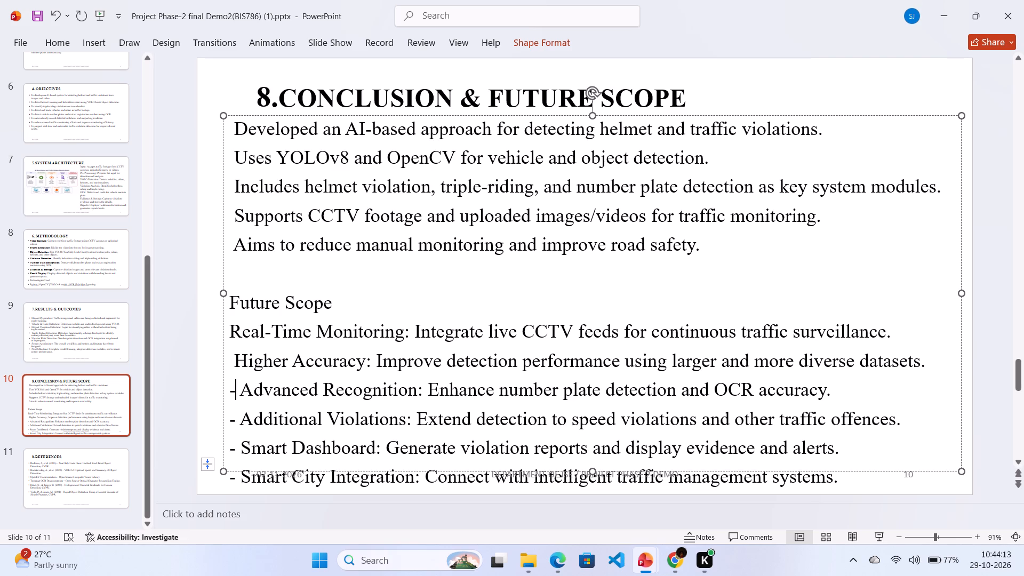
pyautogui.press('BackSpace')
pyautogui.press('Down')
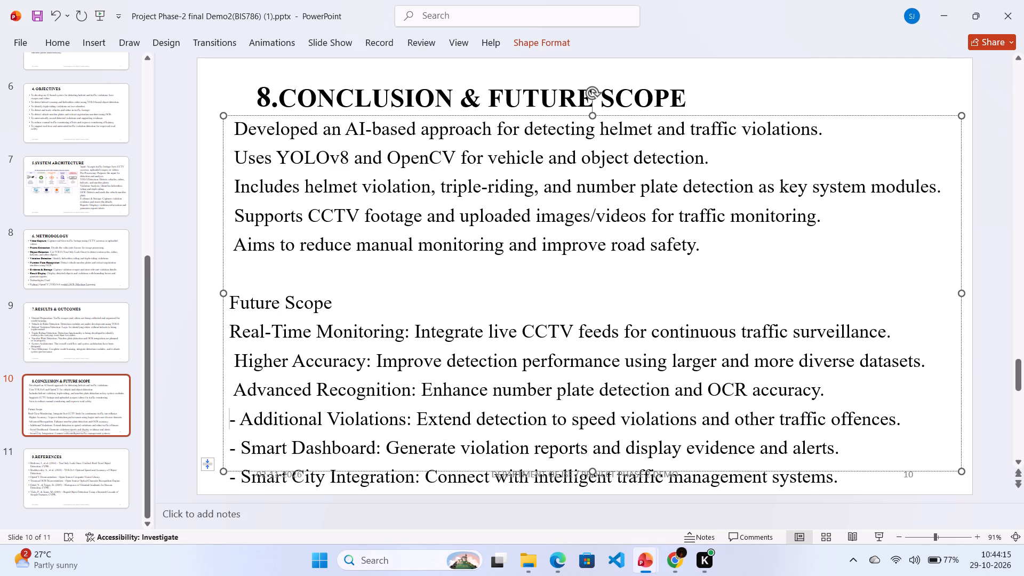
pyautogui.press('Right')
pyautogui.press('BackSpace')
pyautogui.press('Down')
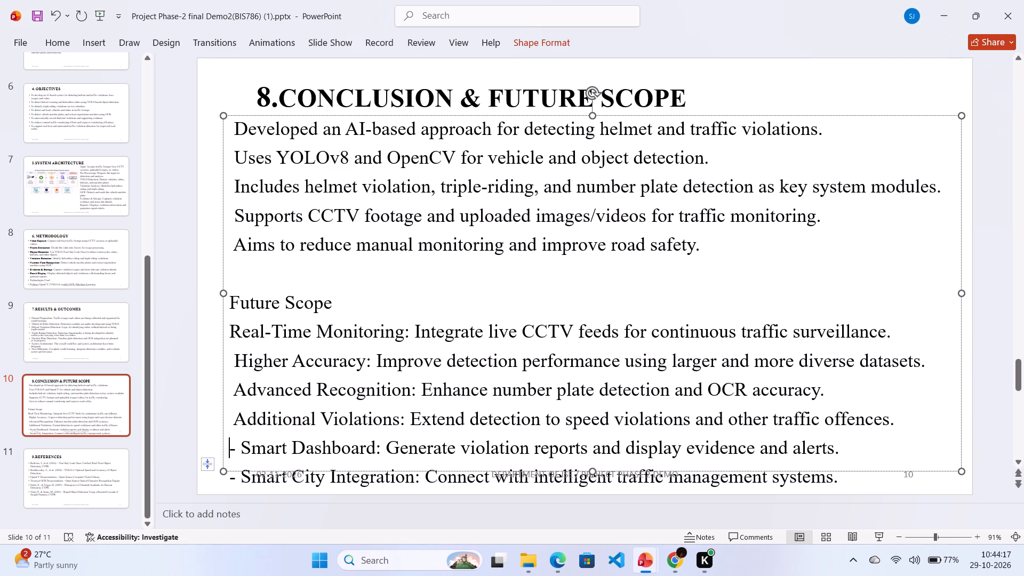
pyautogui.press('Right')
pyautogui.press('BackSpace')
pyautogui.press('Down')
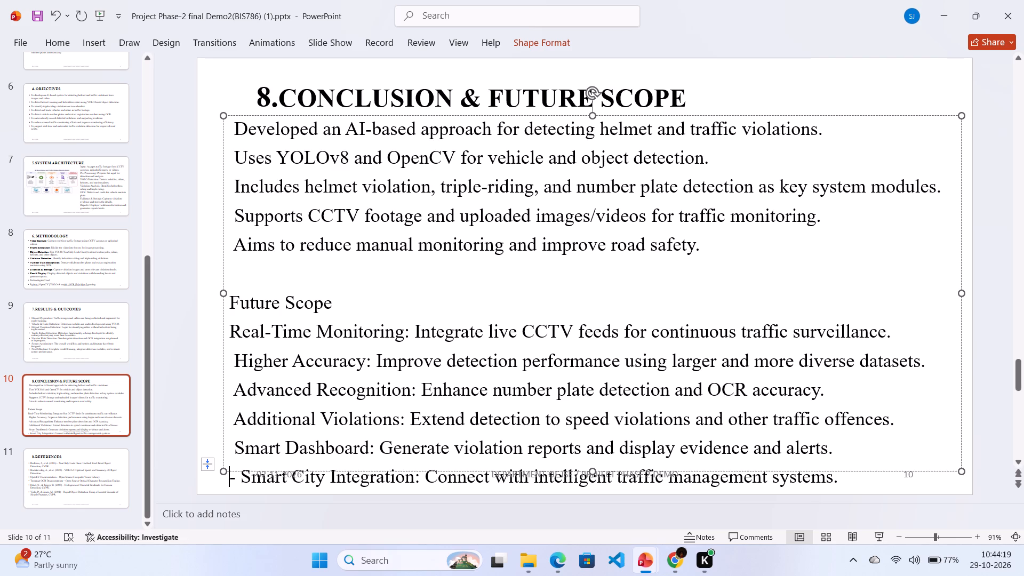
pyautogui.press('Right')
pyautogui.press('BackSpace')
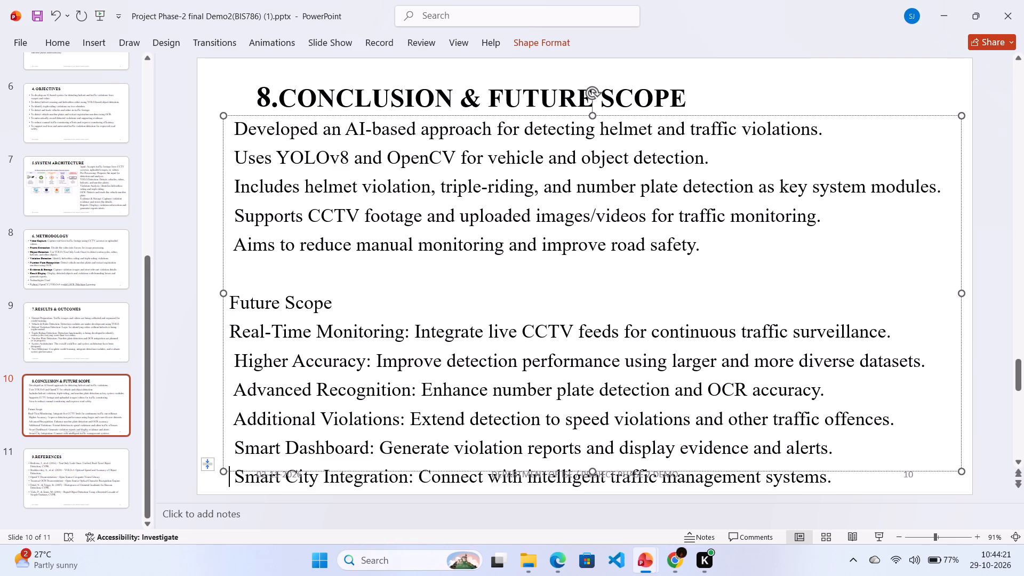
# Remove the blank line above the Future Scope subheading.
pyautogui.click(229, 299)
pyautogui.press('BackSpace')
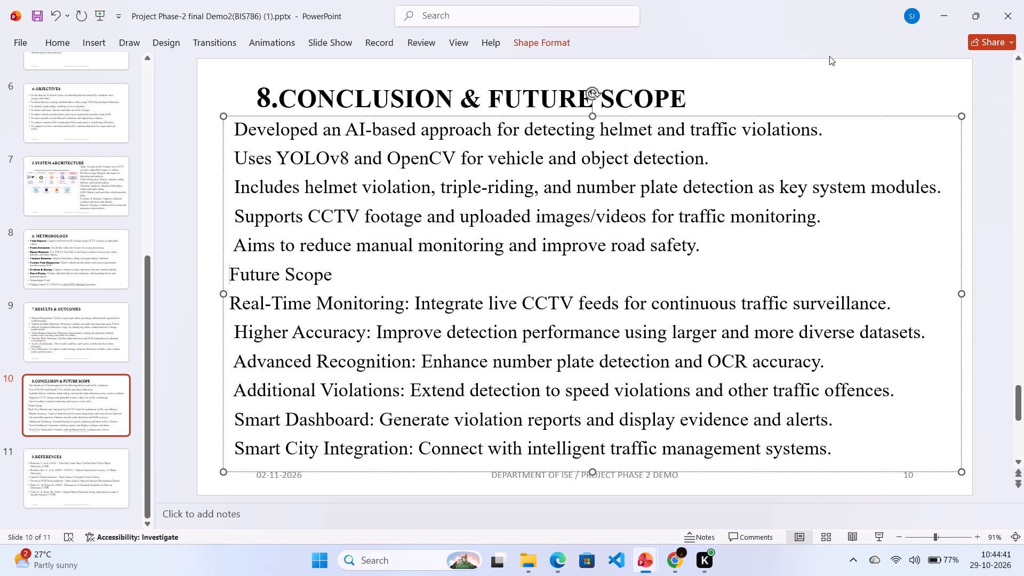
pyautogui.click(918, 84)
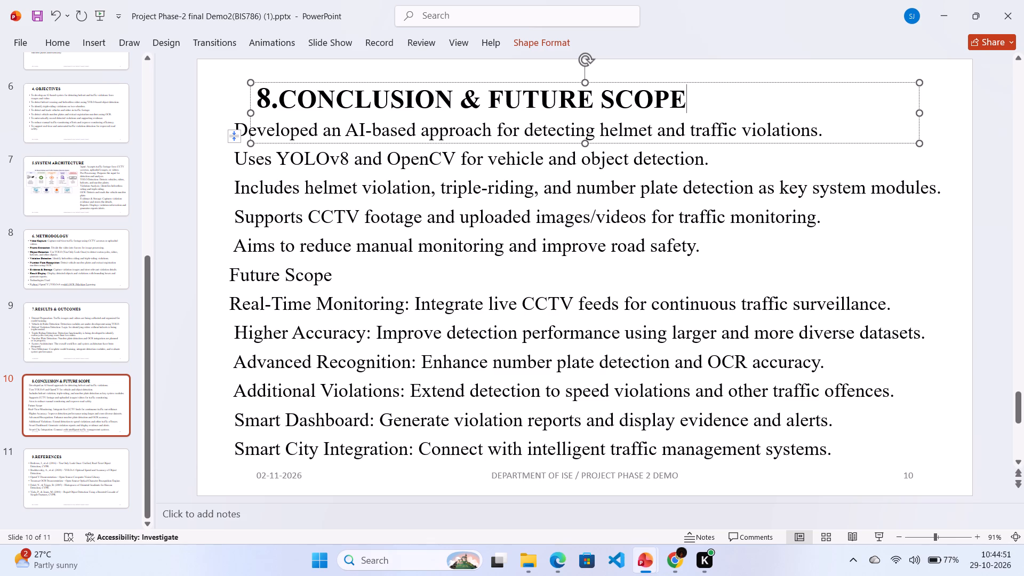
pyautogui.click(168, 126)
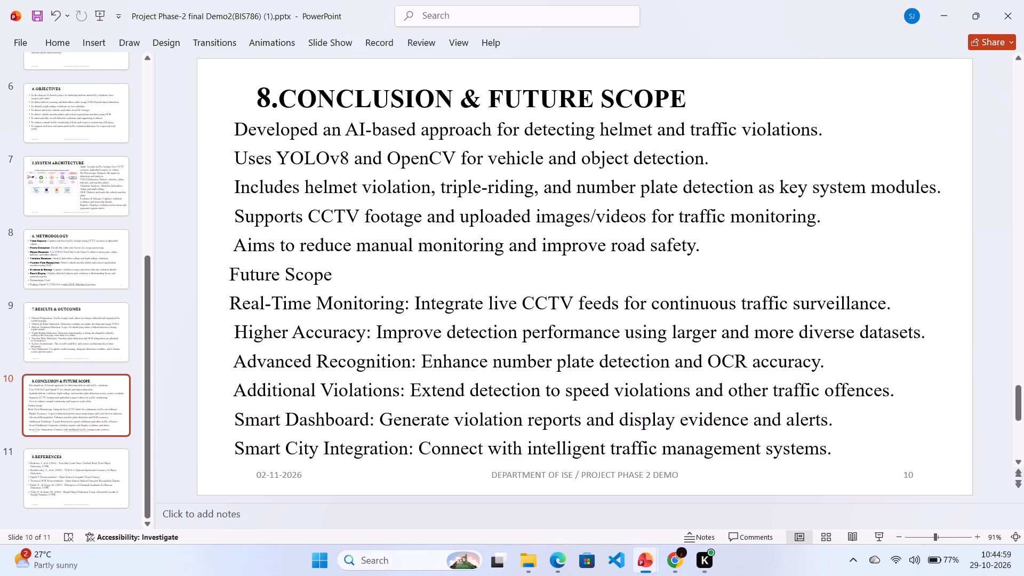
# Make the "Future Scope" subheading bold.
pyautogui.moveTo(232, 273); pyautogui.dragTo(317, 307)
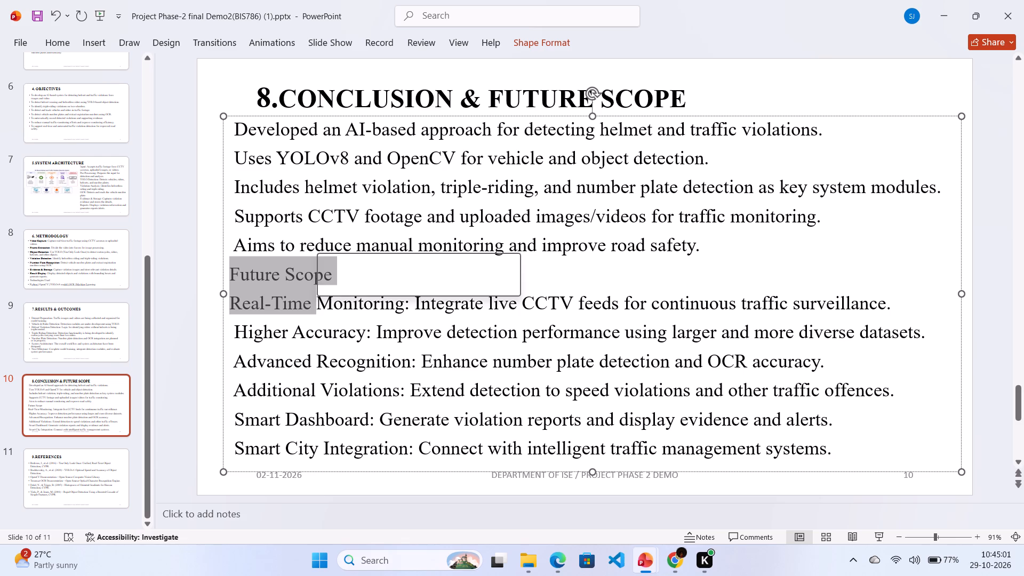
pyautogui.click(404, 309)
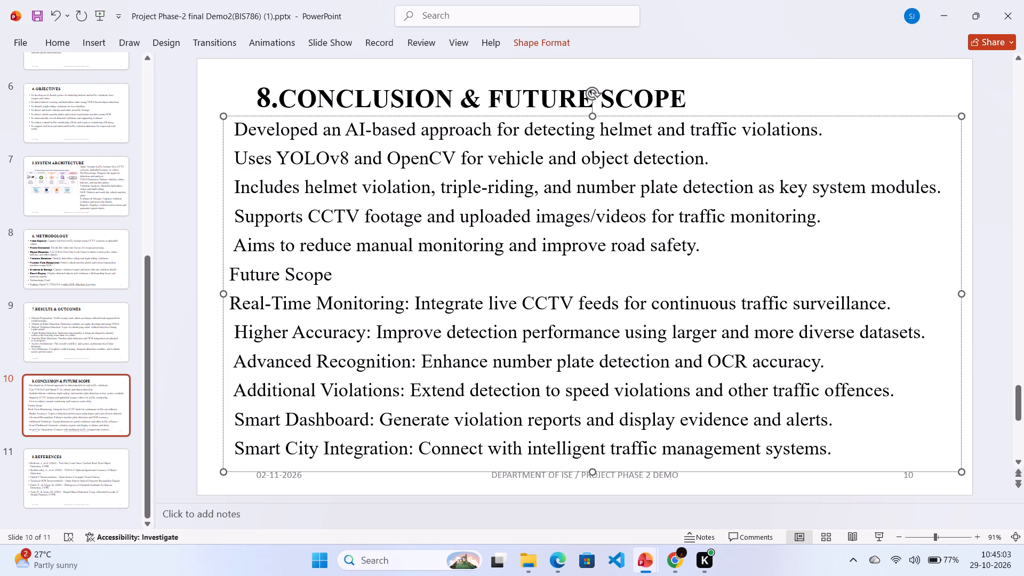
pyautogui.moveTo(232, 269); pyautogui.dragTo(334, 268)
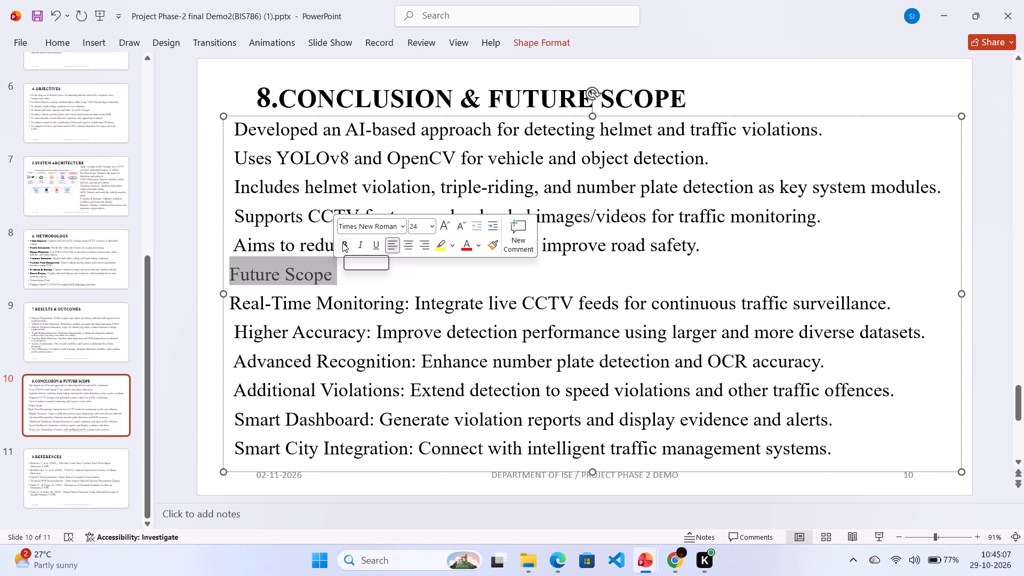
pyautogui.click(342, 243)
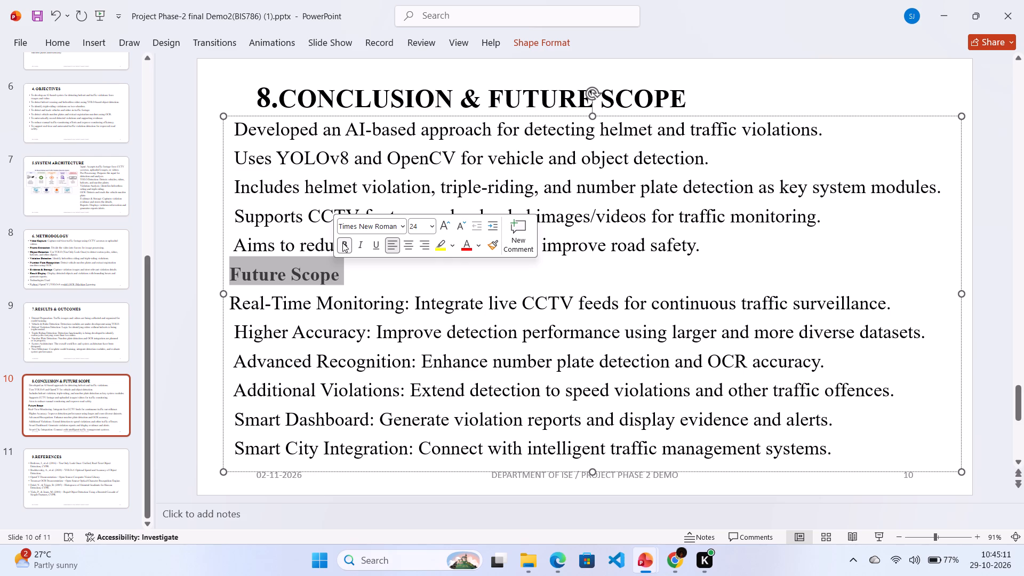
pyautogui.click(373, 287)
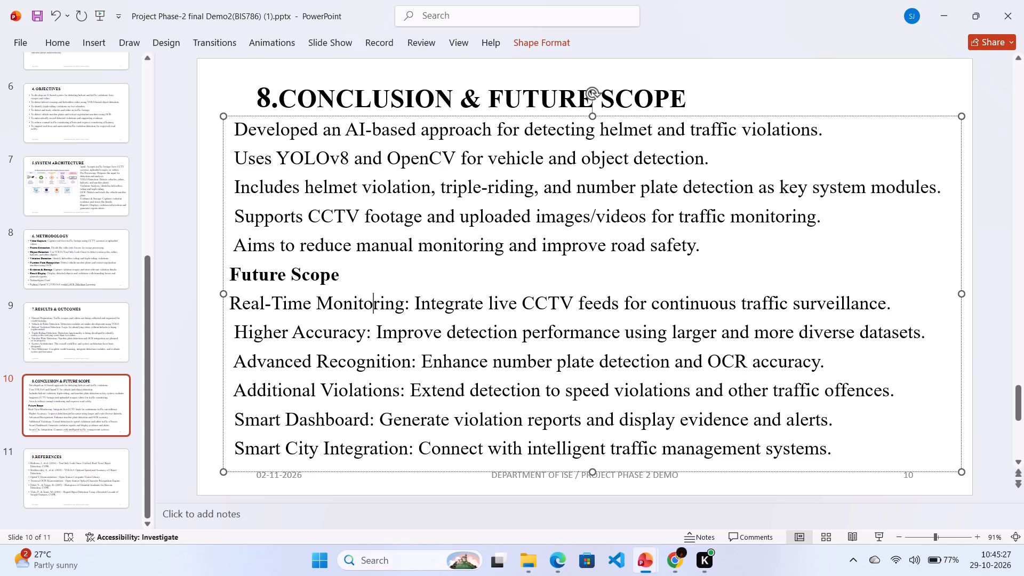
# Add a period as a bullet marker in front of each of the five conclusion points on slide 10.
pyautogui.click(228, 133)
pyautogui.press('.')
pyautogui.press('BackSpace')
pyautogui.press('.')
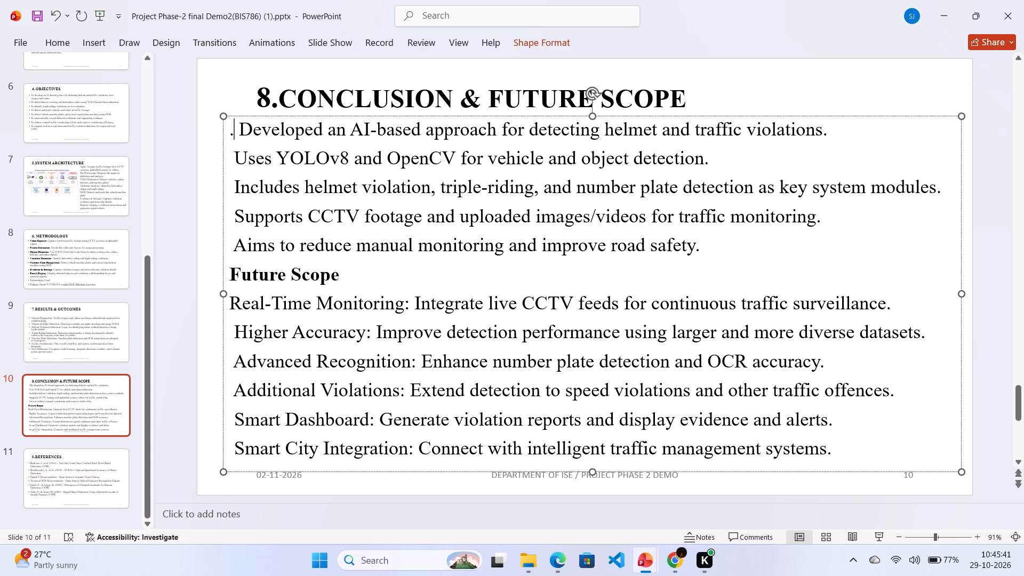
pyautogui.press('Down')
pyautogui.press('.')
pyautogui.press('Down')
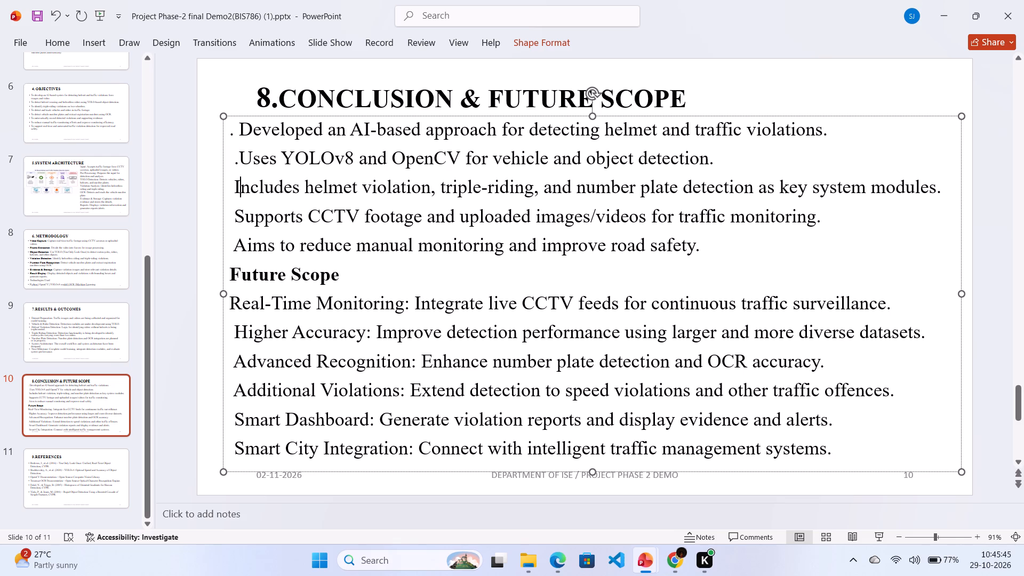
pyautogui.press('Left')
pyautogui.press('.')
pyautogui.press('Down')
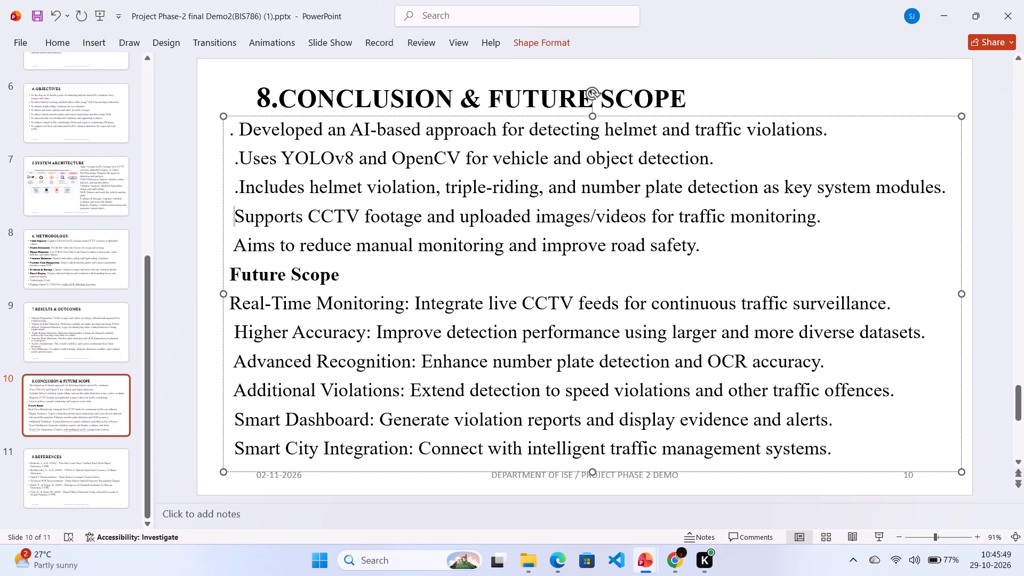
pyautogui.press('.')
pyautogui.press('Down')
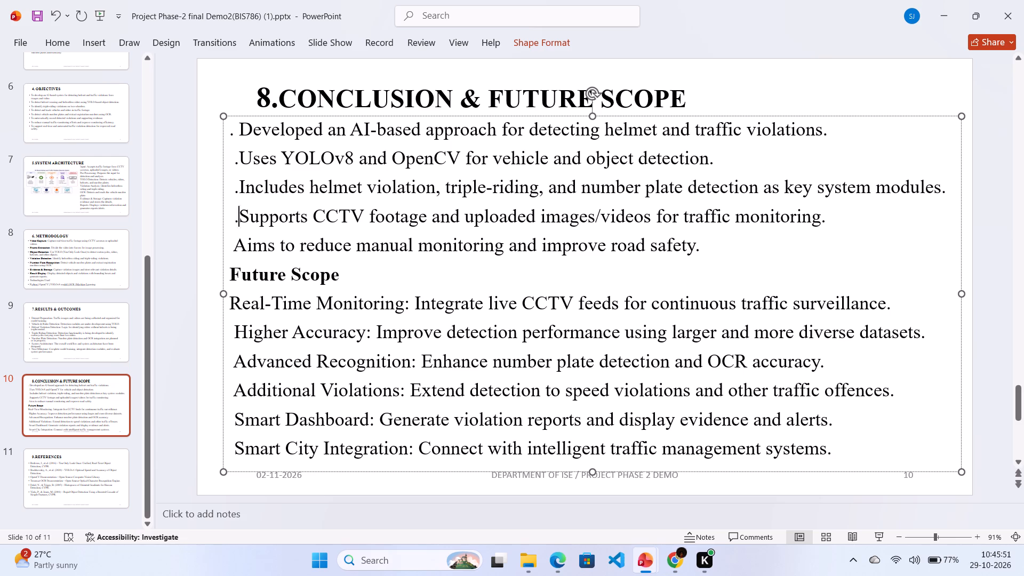
pyautogui.press('.')
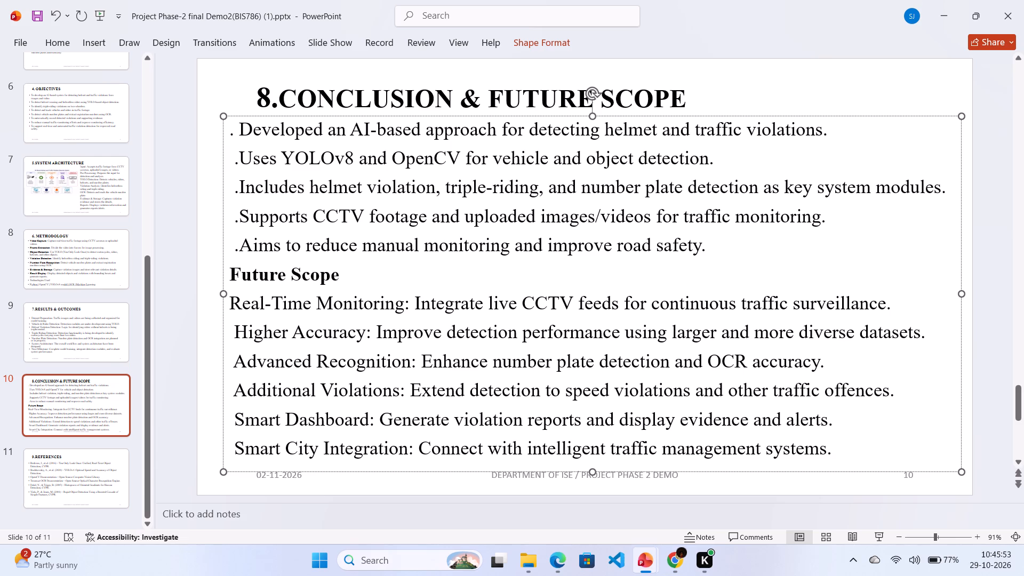
# Add a leading space to the Real-Time Monitoring point and a period marker in front of each of the six Future Scope points.
pyautogui.press('Down')
pyautogui.press('Down')
pyautogui.press('Left')
pyautogui.press('space')
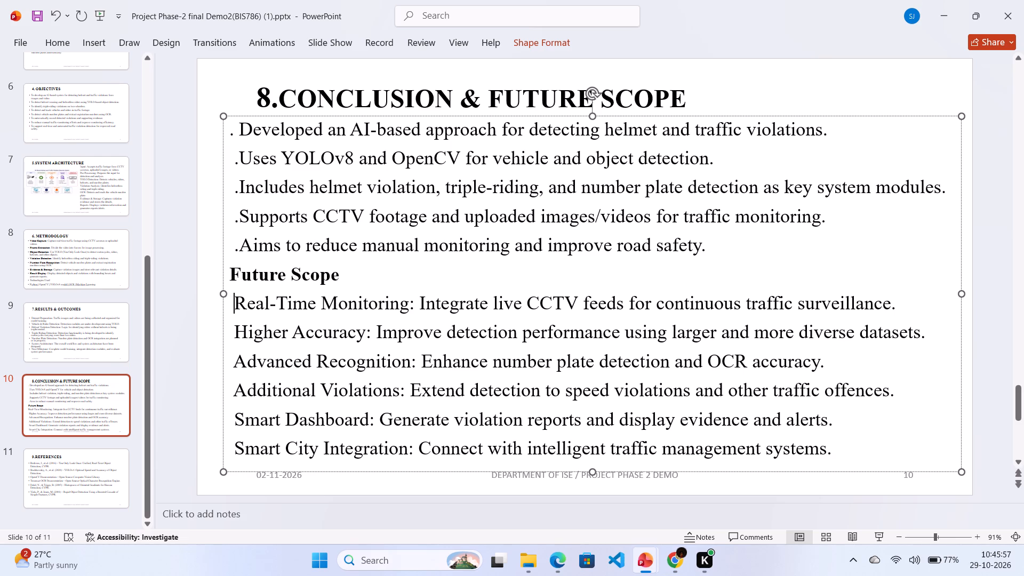
pyautogui.press('.')
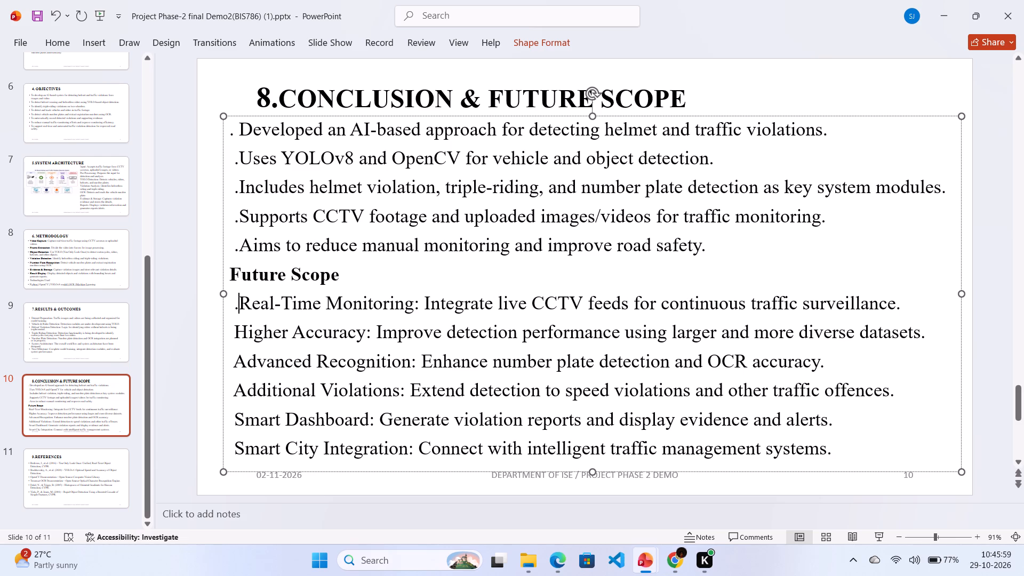
pyautogui.press('Down')
pyautogui.press('.')
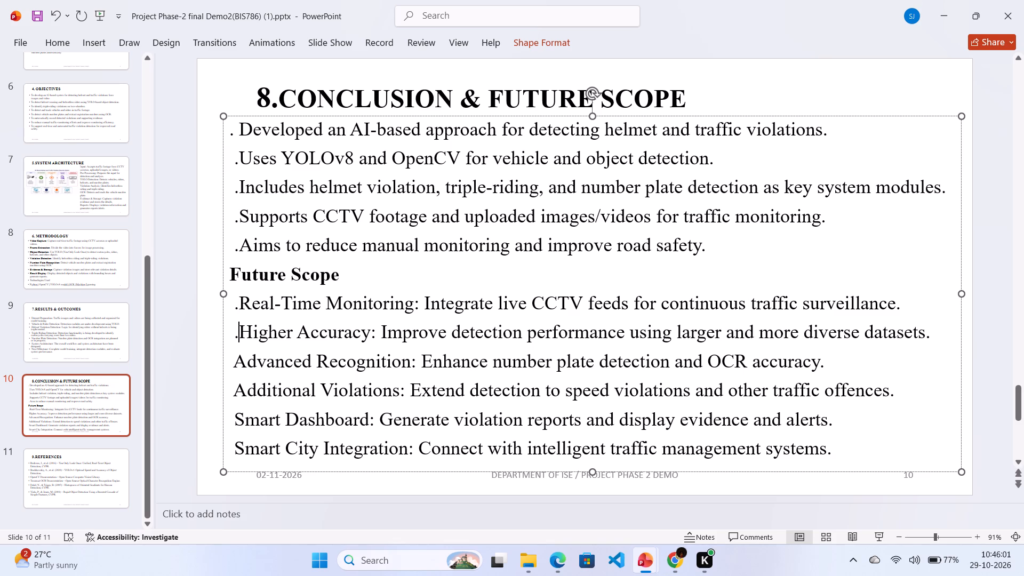
pyautogui.press('Down')
pyautogui.press('.')
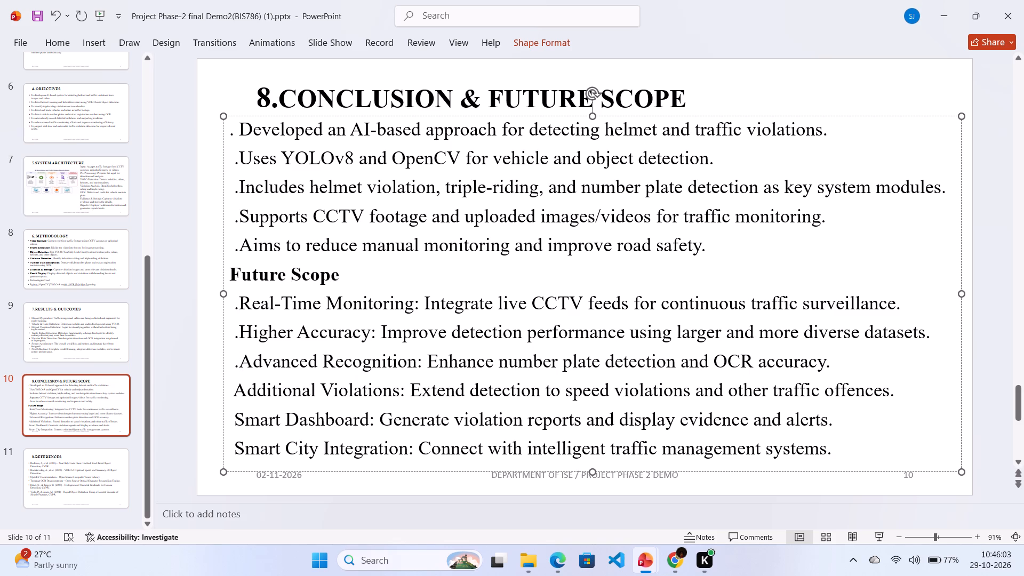
pyautogui.press('Down')
pyautogui.press('.')
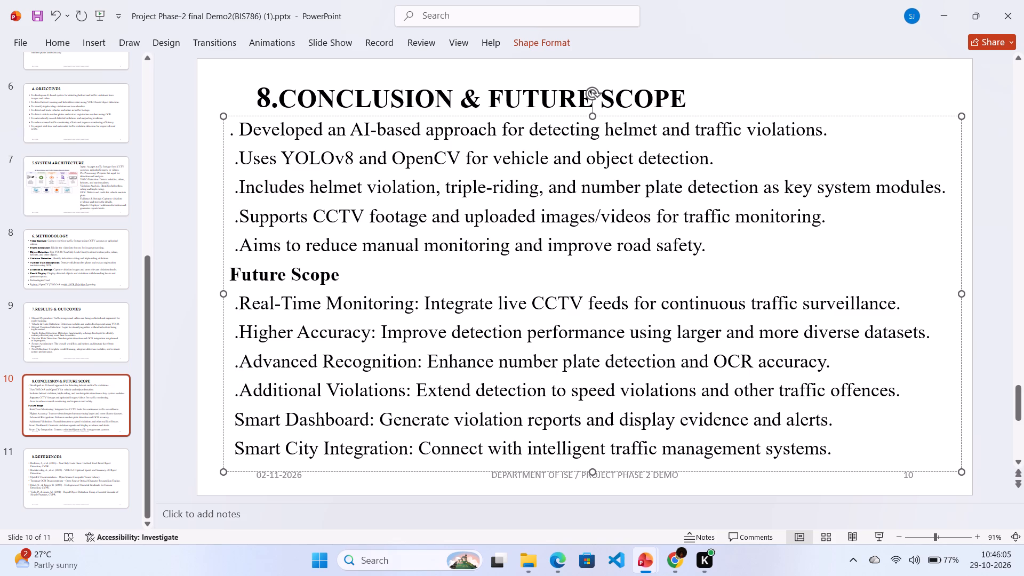
pyautogui.press('Down')
pyautogui.press('.')
pyautogui.press('Down')
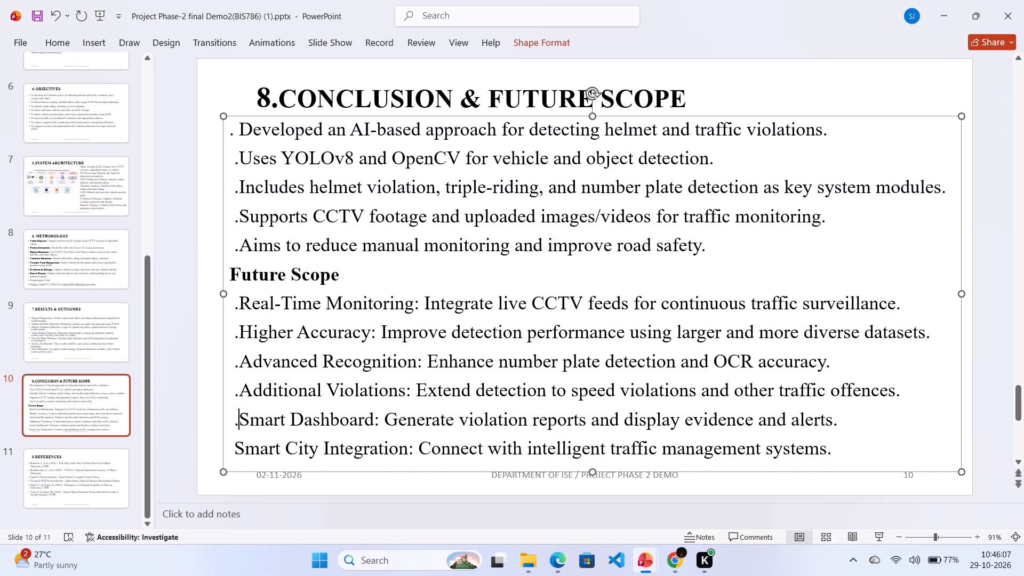
pyautogui.press('.')
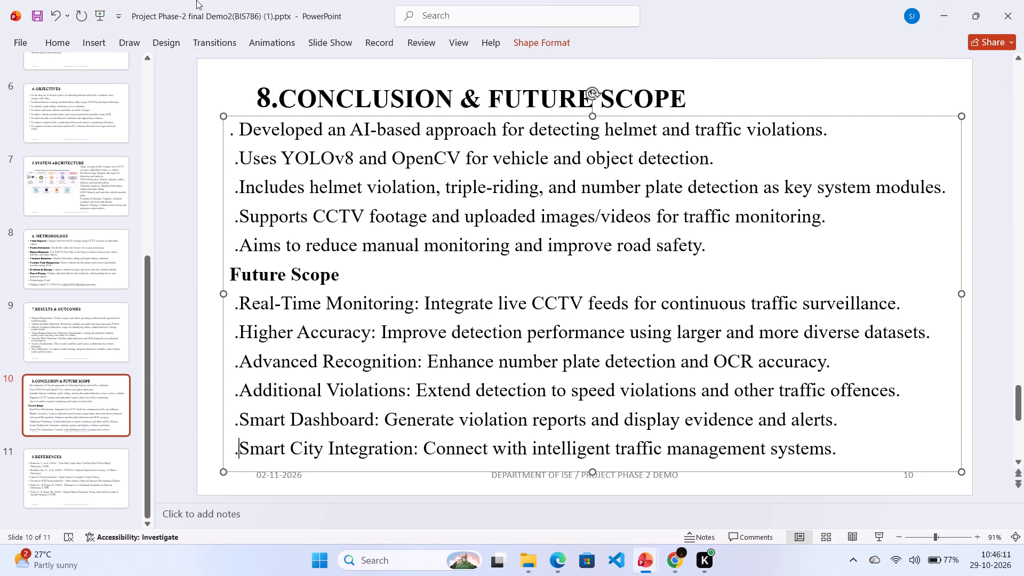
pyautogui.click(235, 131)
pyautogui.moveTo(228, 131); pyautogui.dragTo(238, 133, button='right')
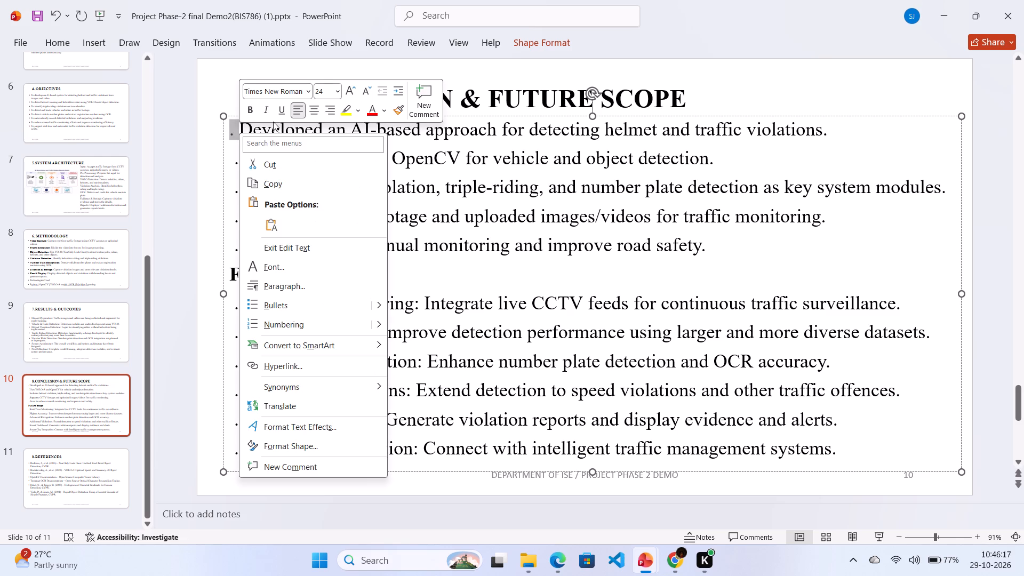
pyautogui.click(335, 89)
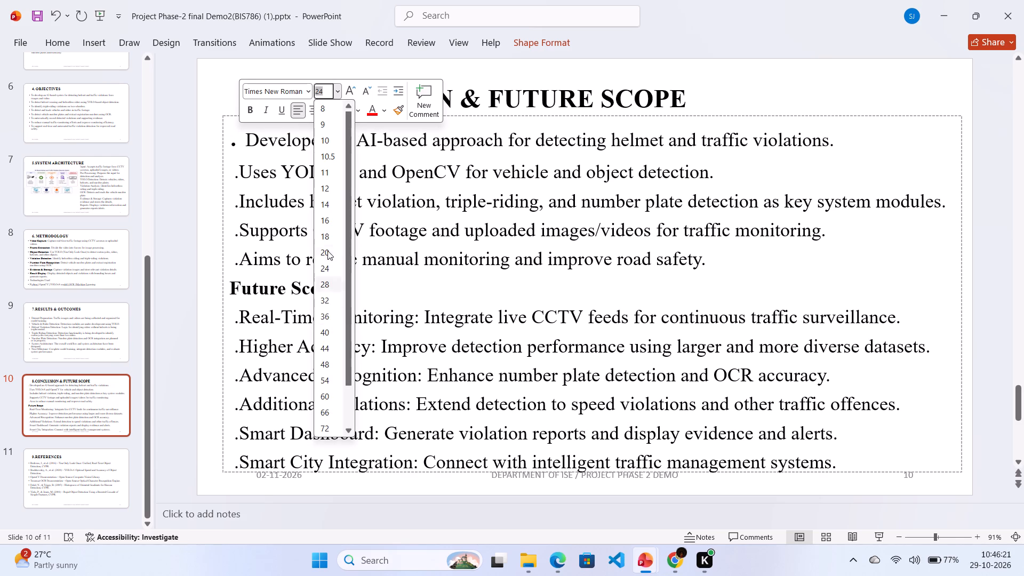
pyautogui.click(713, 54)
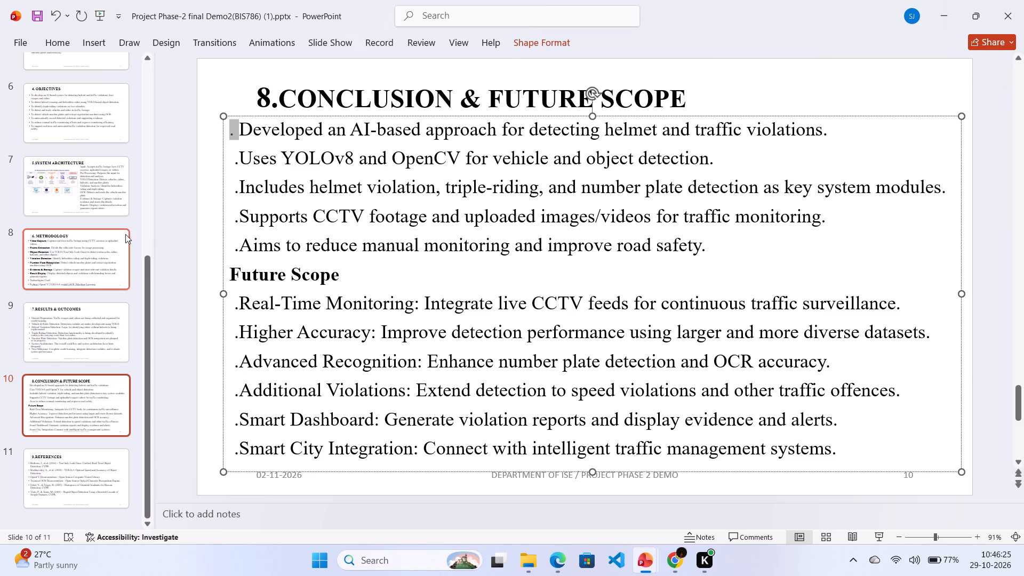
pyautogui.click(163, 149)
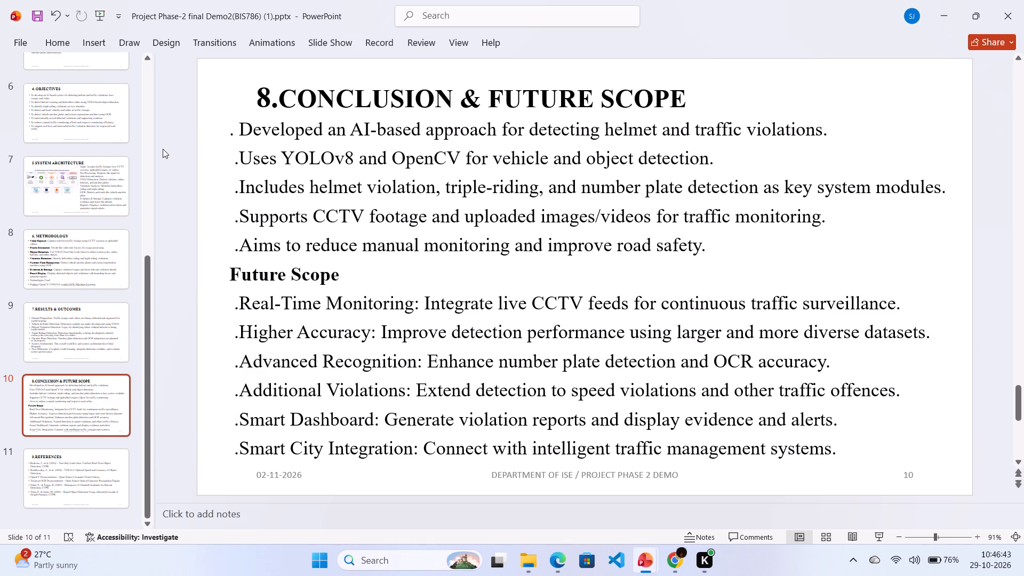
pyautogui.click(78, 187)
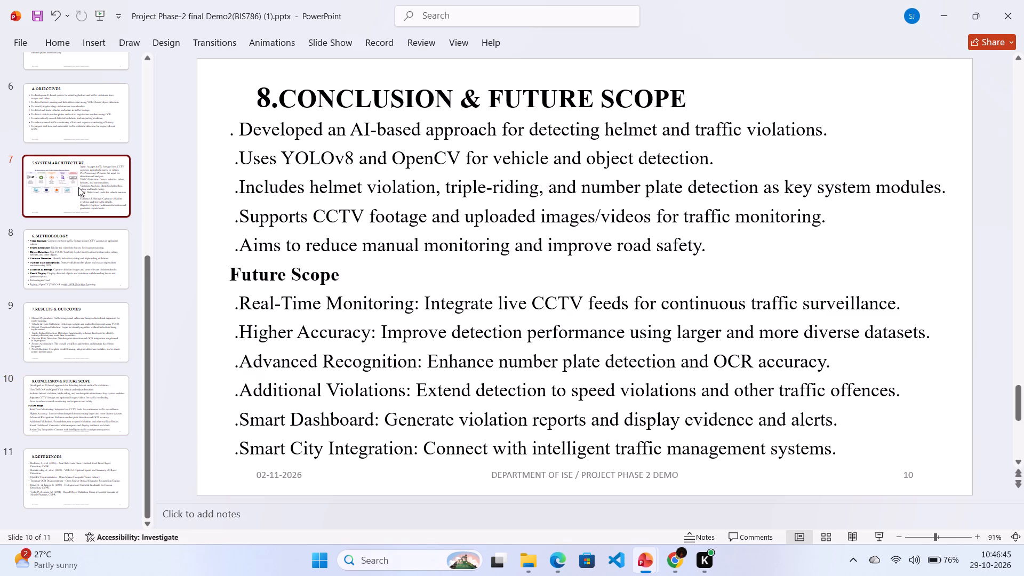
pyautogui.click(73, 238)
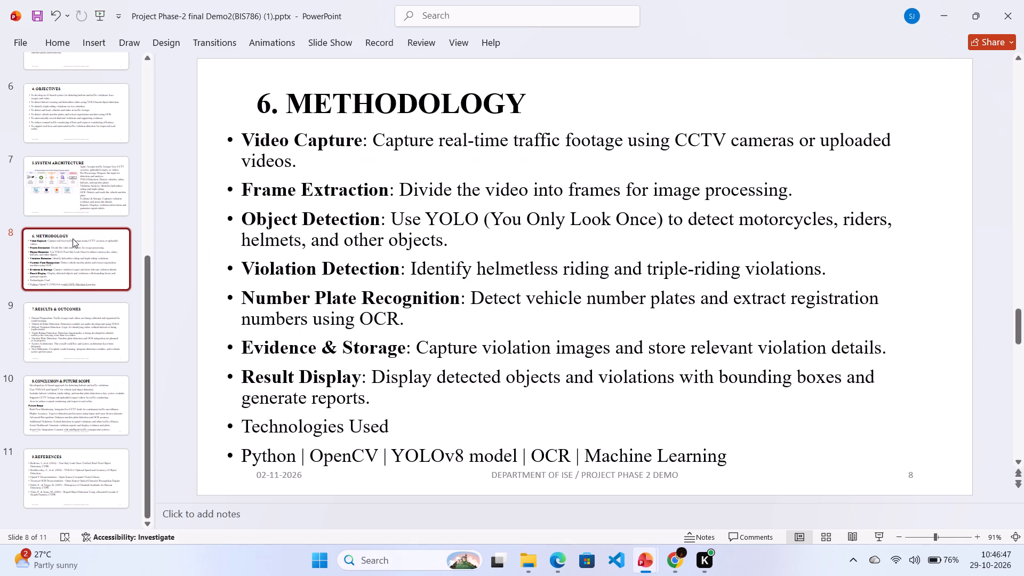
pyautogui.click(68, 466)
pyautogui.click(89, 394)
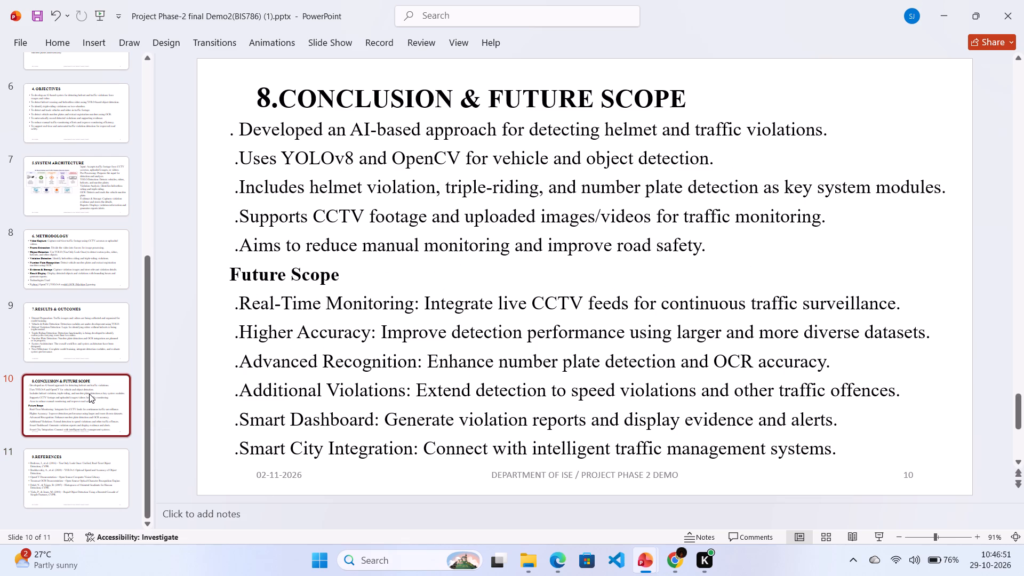
# Place the text cursor right after the leading period of the first conclusion point.
pyautogui.click(232, 134)
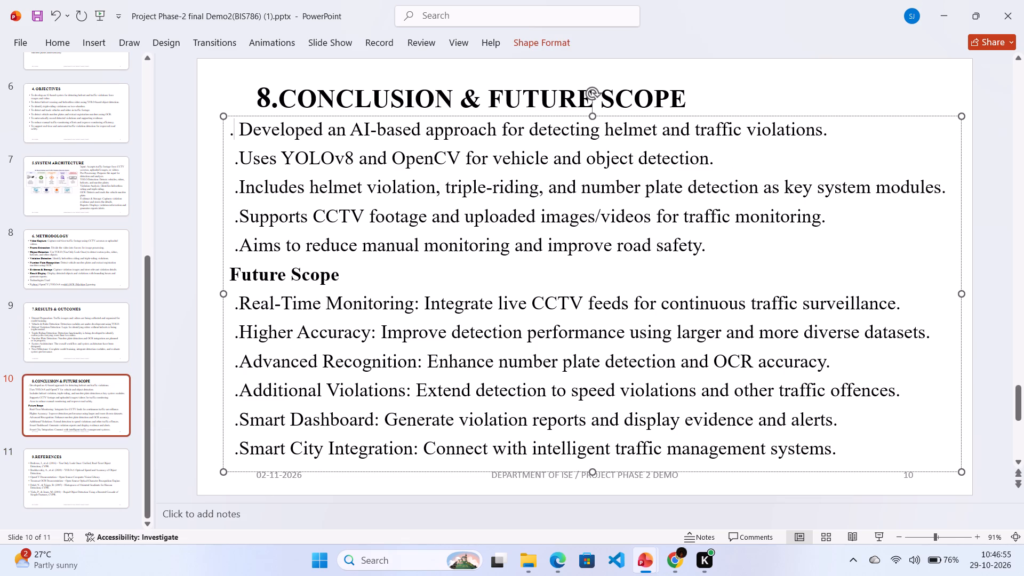
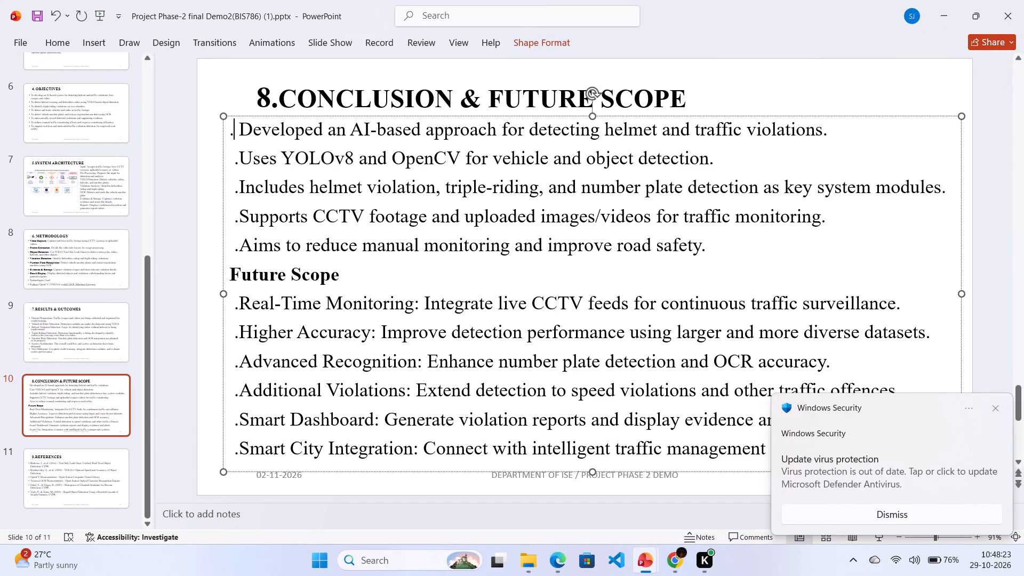
# Dismiss the Windows Security and WhatsApp notifications covering the lower part of the conclusion slide.
pyautogui.click(995, 408)
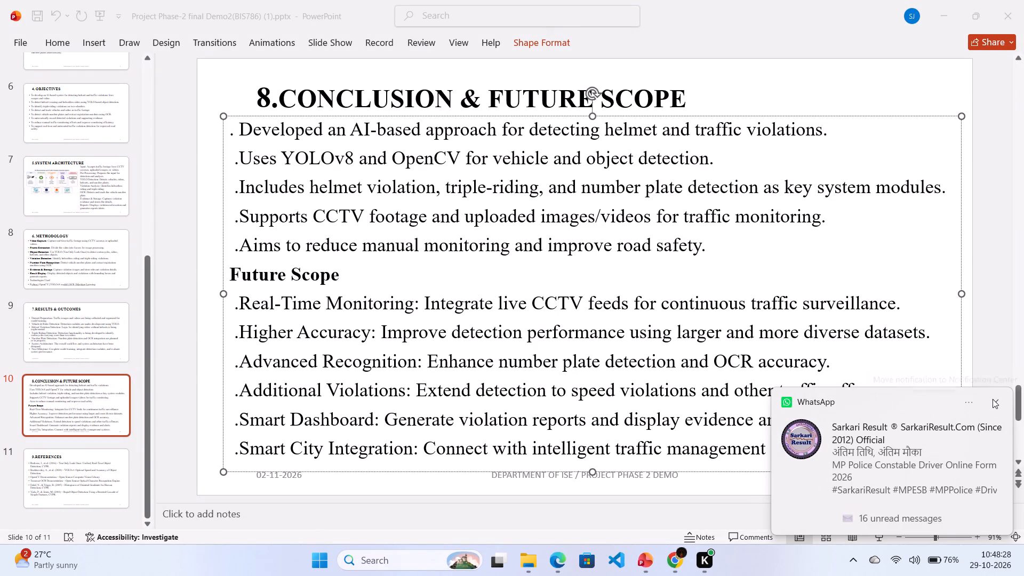
pyautogui.click(993, 398)
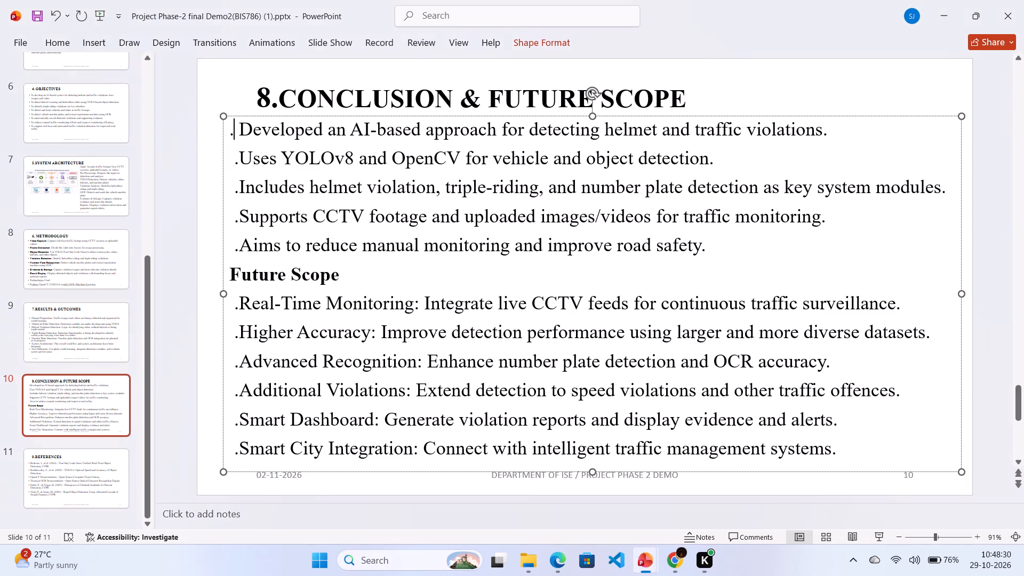
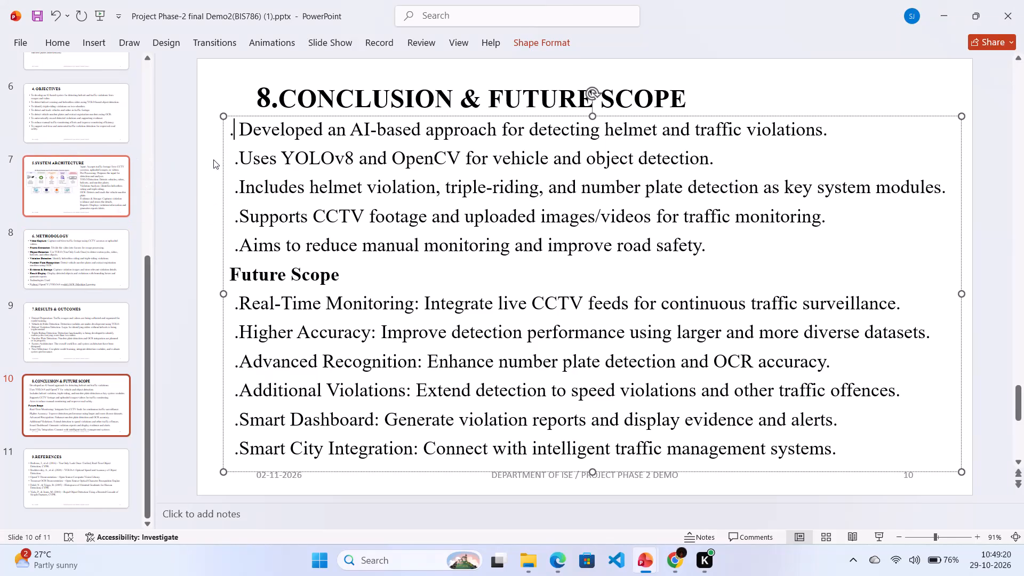
# Finish editing the conclusion slide's body text and deselect its text box.
pyautogui.click(173, 169)
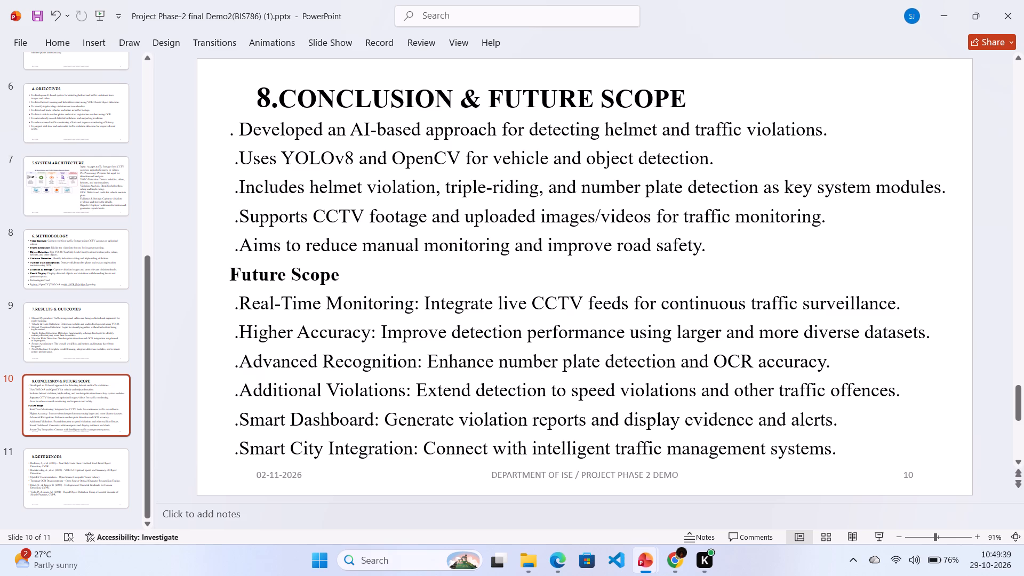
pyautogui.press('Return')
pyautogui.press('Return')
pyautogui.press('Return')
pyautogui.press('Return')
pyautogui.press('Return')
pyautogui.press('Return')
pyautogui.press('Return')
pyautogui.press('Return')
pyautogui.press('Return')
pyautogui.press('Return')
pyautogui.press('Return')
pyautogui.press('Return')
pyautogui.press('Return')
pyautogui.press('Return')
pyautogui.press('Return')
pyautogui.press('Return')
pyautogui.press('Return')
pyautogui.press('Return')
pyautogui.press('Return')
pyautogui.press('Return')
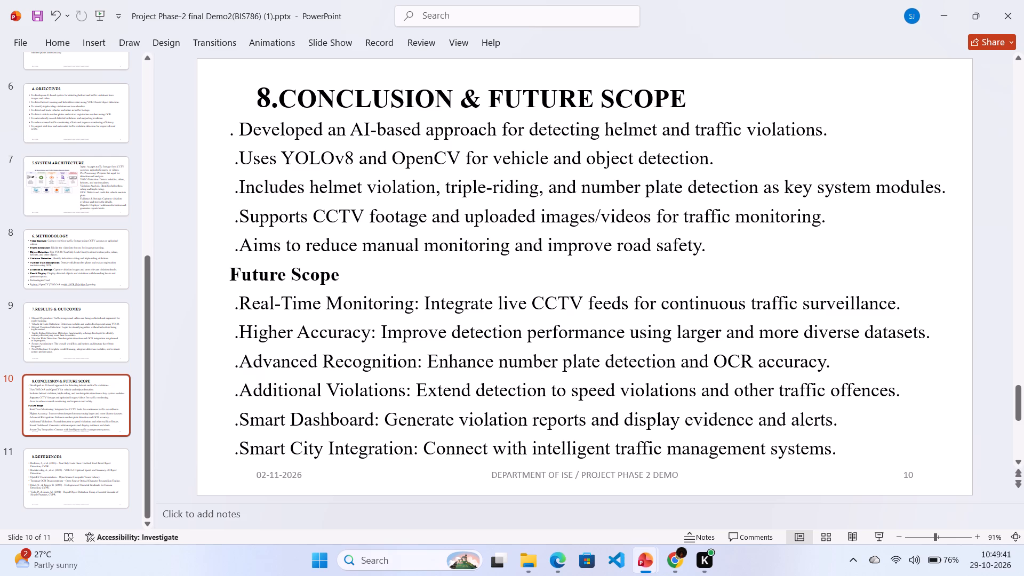
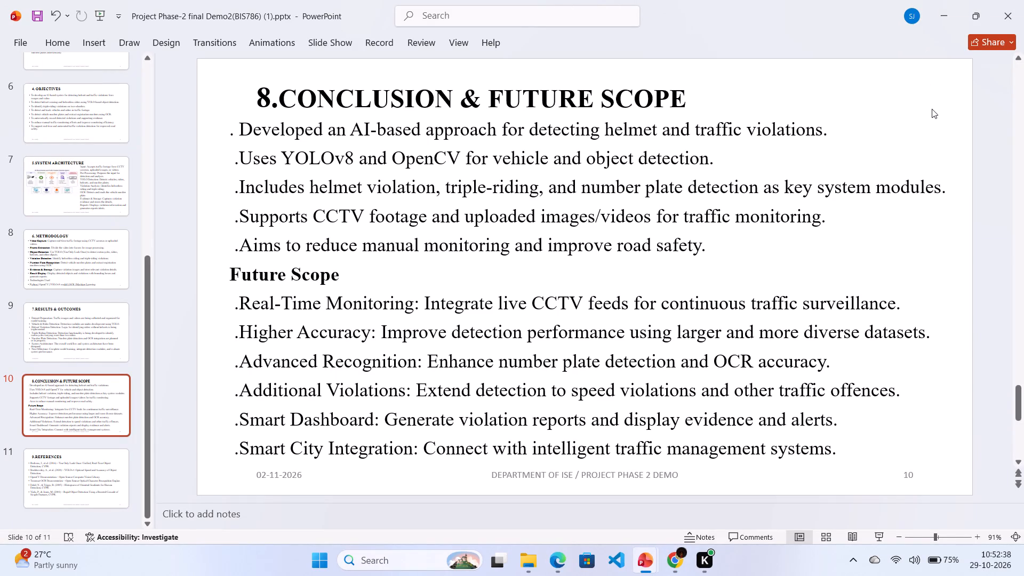
# Save the presentation with the edited conclusion and future scope slide.
pyautogui.hotkey('ctrl', 's')
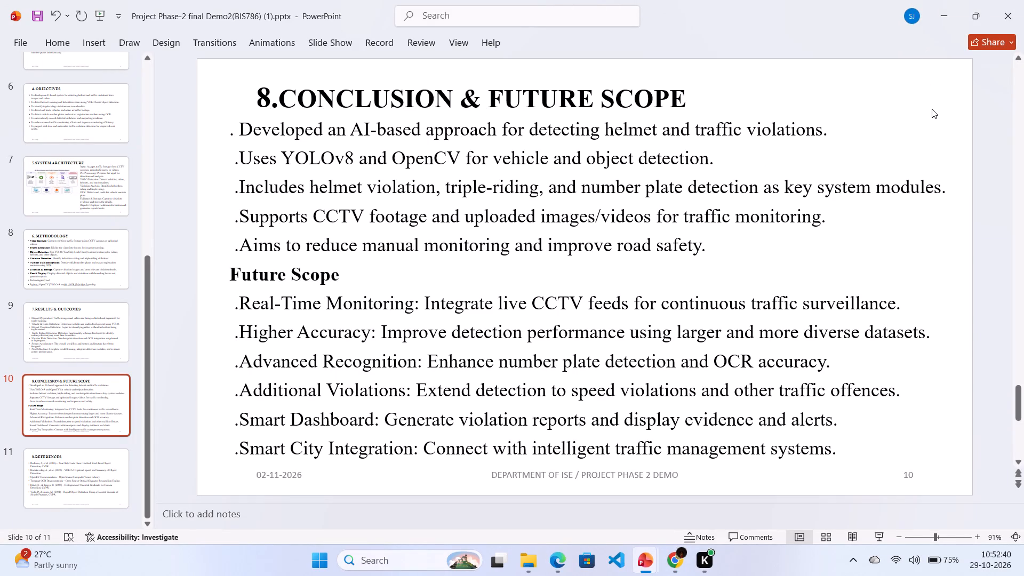
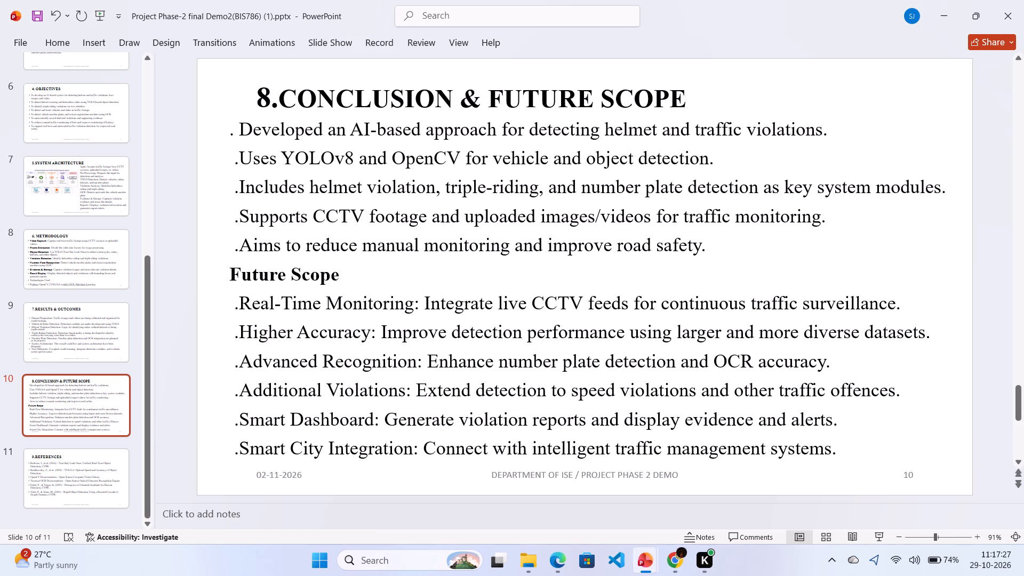
# Review the slide order and compare the Methodology, Results & Outcomes, Conclusion & Future Scope and References slides for content and layout consistency.
pyautogui.click(93, 484)
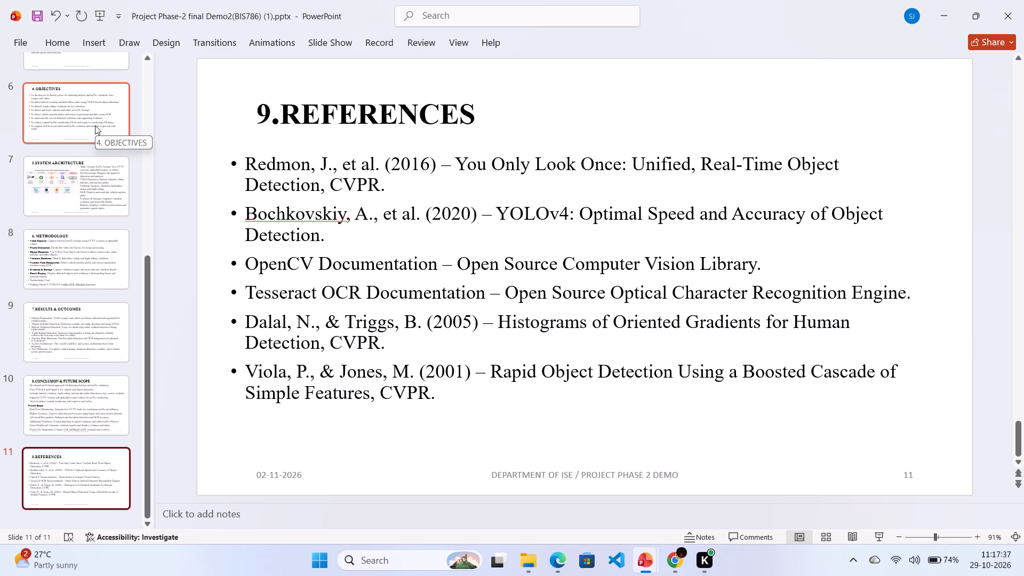
pyautogui.scroll(6, 95, 125)
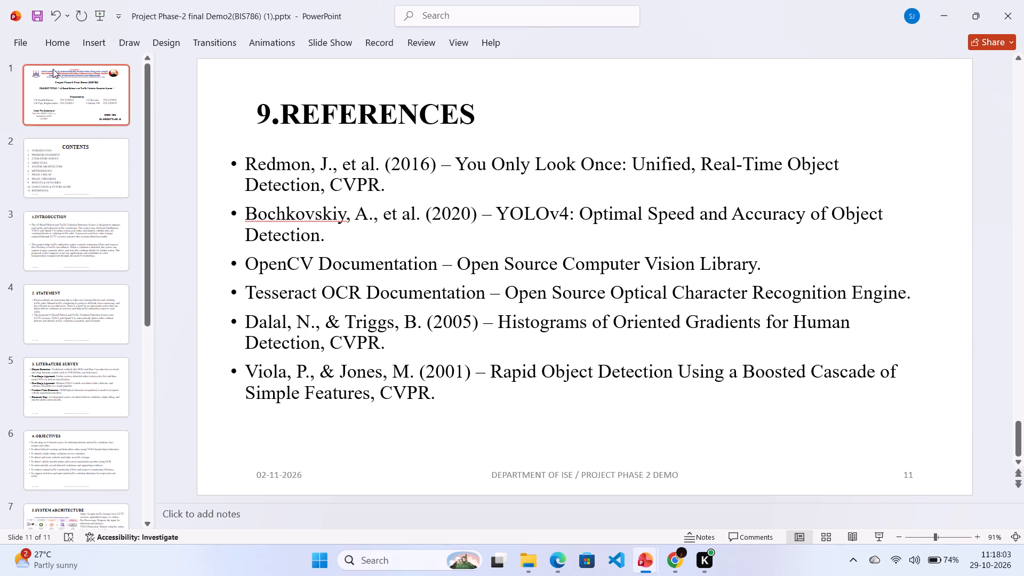
pyautogui.scroll(2, 406, 190)
pyautogui.scroll(-3, 406, 190)
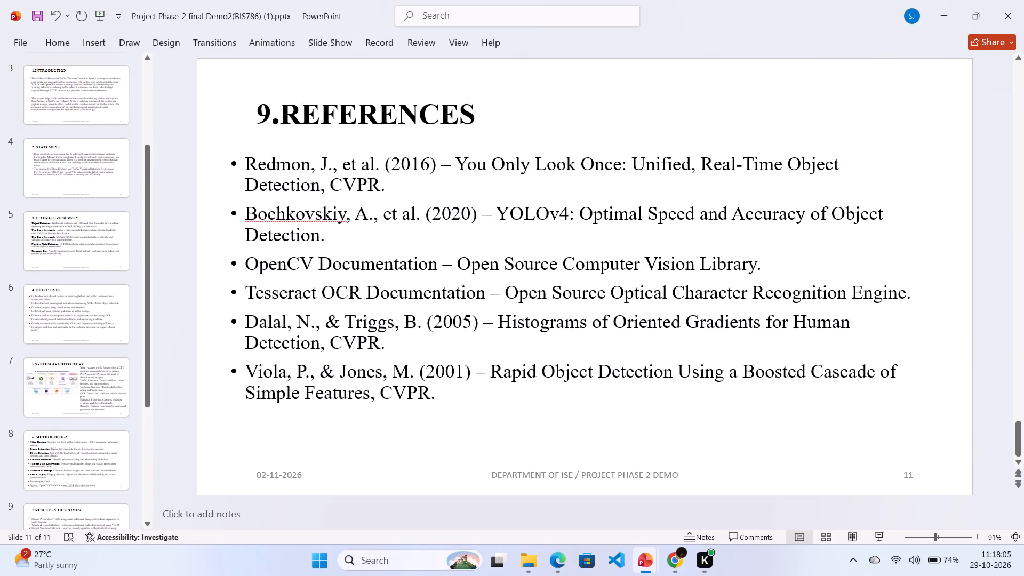
pyautogui.scroll(1, 406, 190)
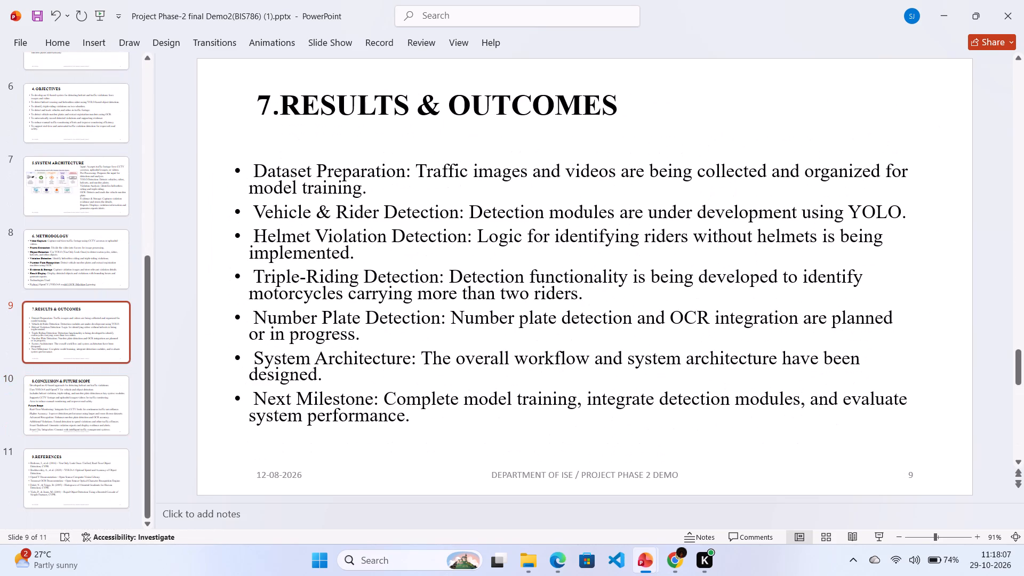
pyautogui.press('Up')
pyautogui.press('Up')
pyautogui.press('Down')
pyautogui.press('Down')
pyautogui.press('Up')
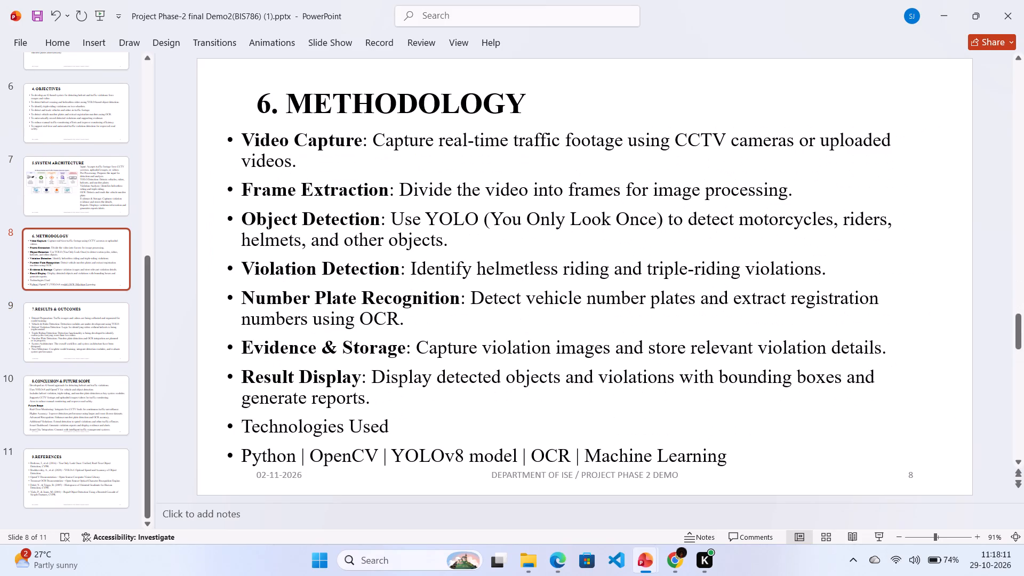
pyautogui.press('Down')
pyautogui.press('Up')
pyautogui.press('Down')
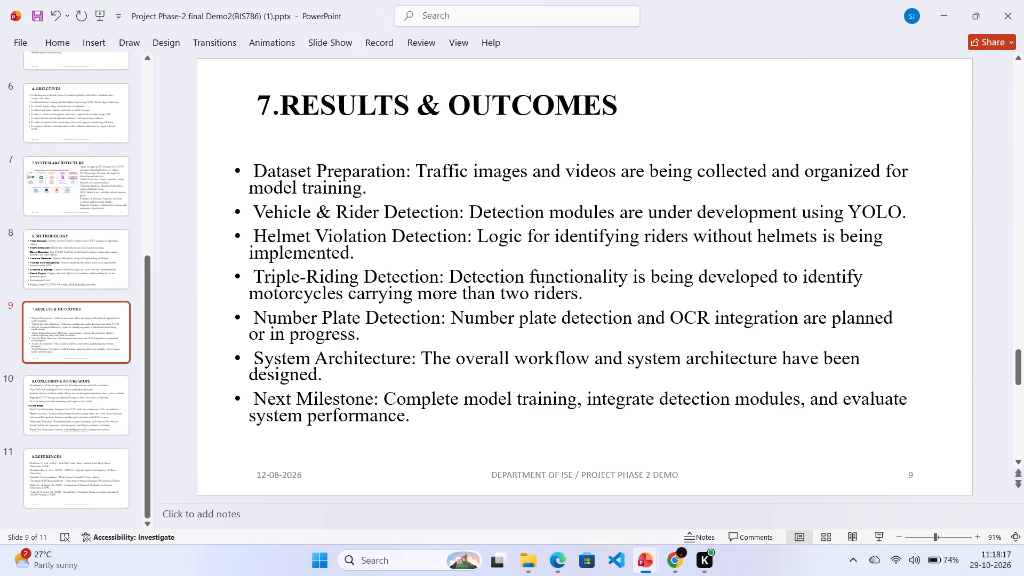
pyautogui.press('Up')
pyautogui.press('Down')
pyautogui.press('Down')
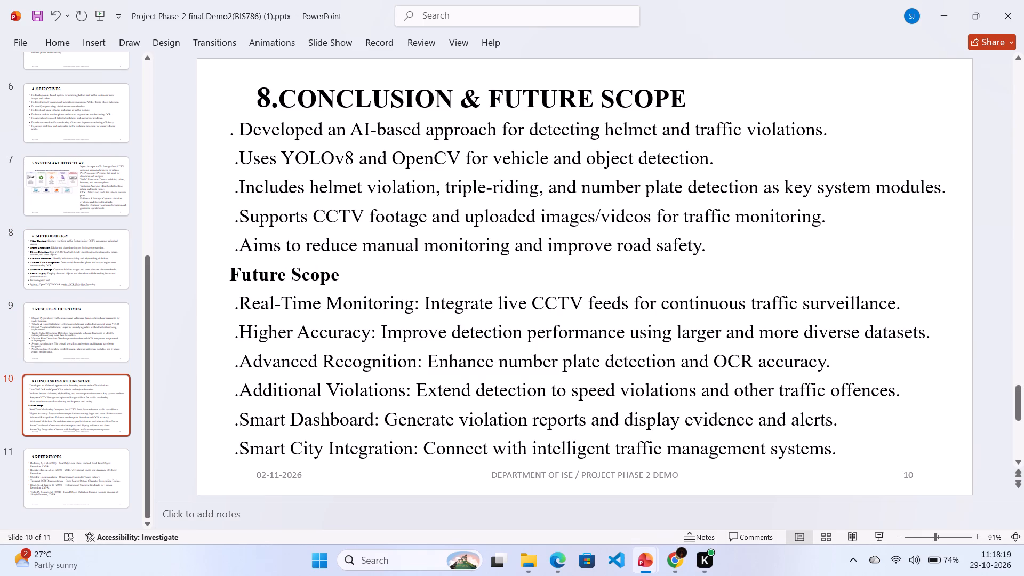
pyautogui.press('Down')
pyautogui.press('Up')
pyautogui.press('Down')
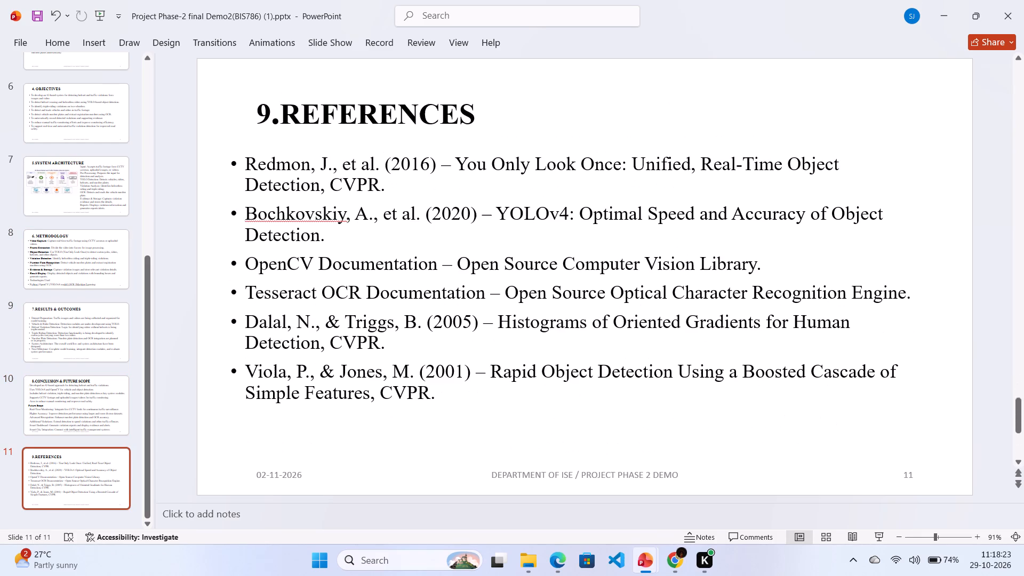
pyautogui.press('Down')
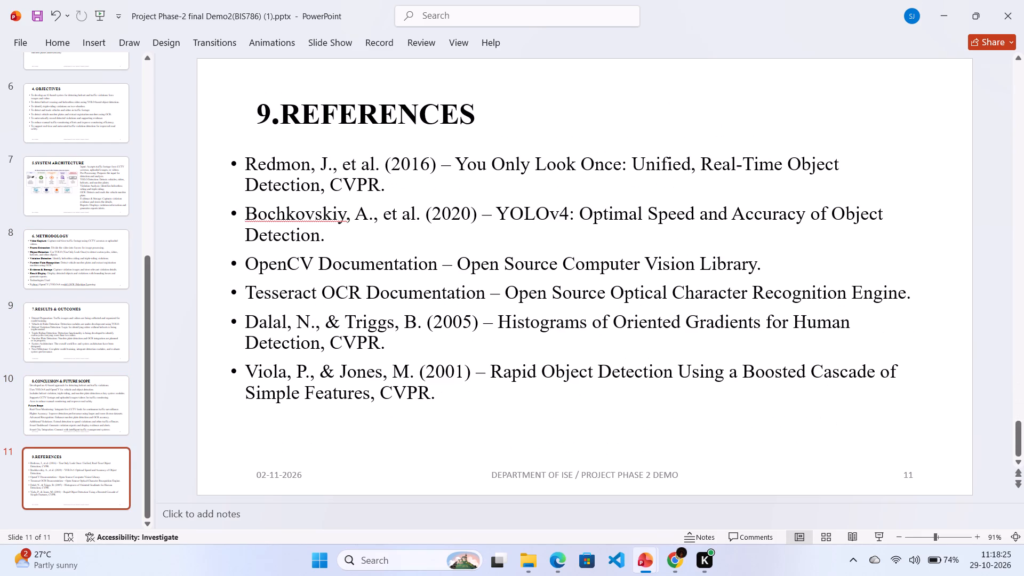
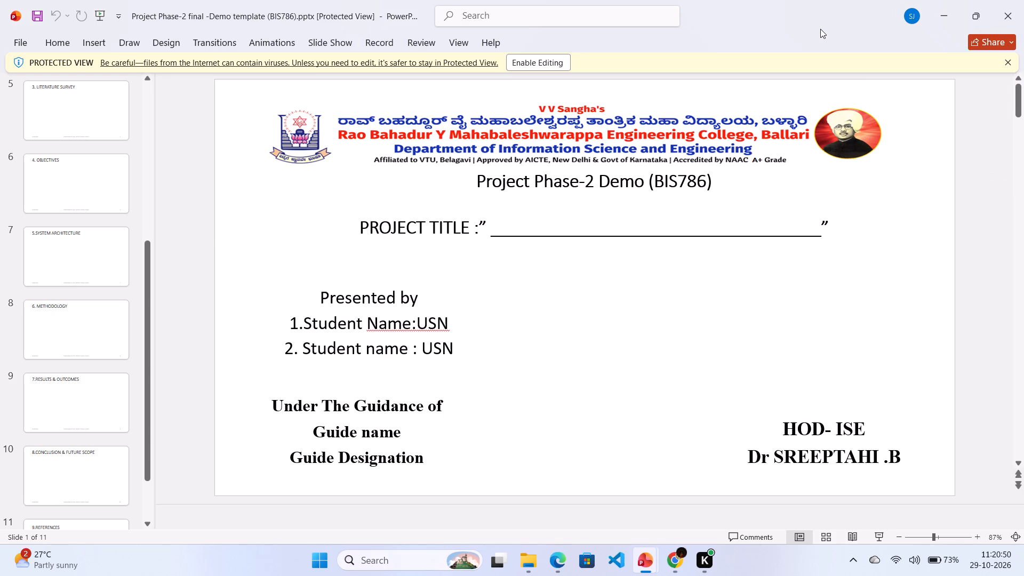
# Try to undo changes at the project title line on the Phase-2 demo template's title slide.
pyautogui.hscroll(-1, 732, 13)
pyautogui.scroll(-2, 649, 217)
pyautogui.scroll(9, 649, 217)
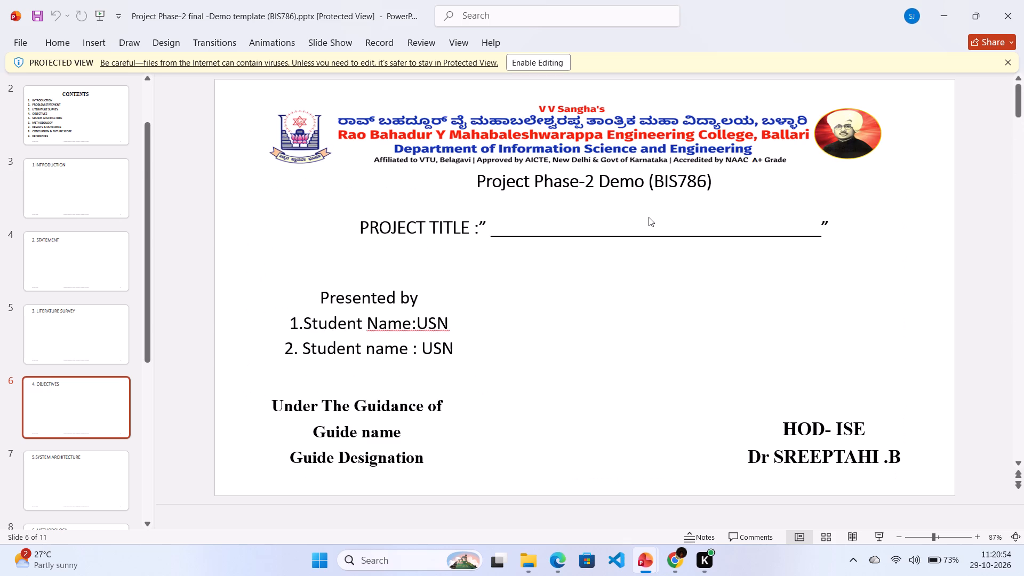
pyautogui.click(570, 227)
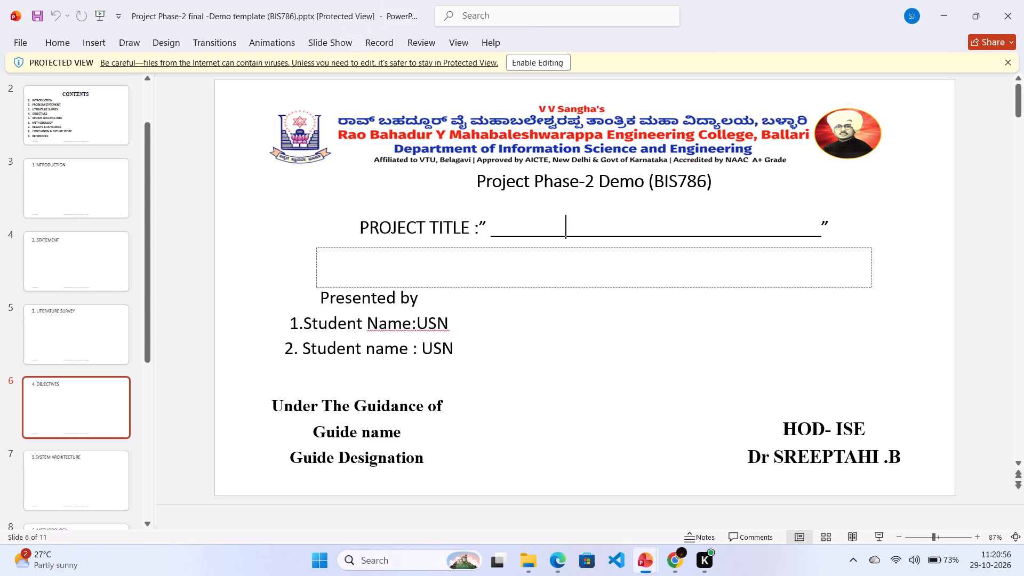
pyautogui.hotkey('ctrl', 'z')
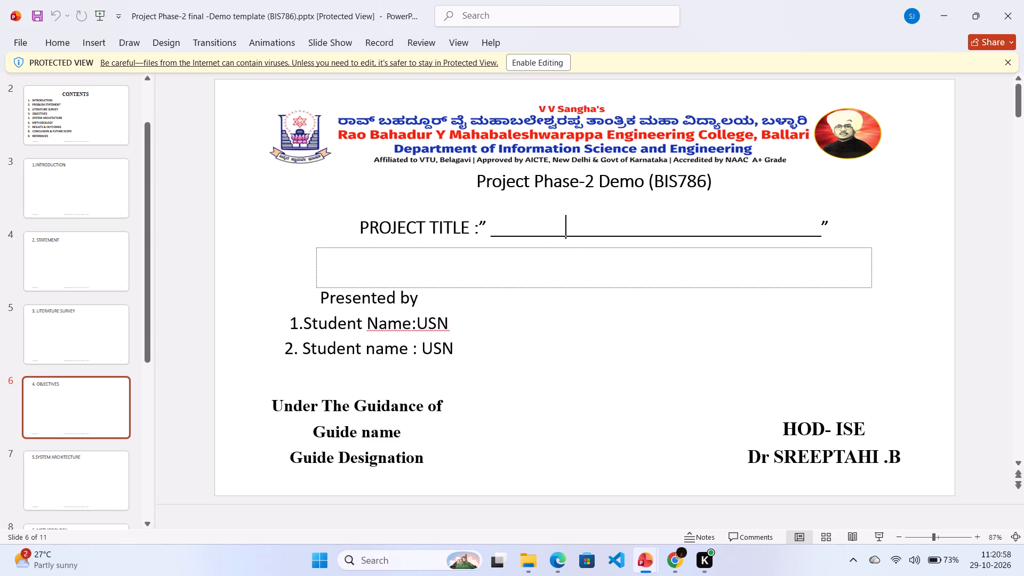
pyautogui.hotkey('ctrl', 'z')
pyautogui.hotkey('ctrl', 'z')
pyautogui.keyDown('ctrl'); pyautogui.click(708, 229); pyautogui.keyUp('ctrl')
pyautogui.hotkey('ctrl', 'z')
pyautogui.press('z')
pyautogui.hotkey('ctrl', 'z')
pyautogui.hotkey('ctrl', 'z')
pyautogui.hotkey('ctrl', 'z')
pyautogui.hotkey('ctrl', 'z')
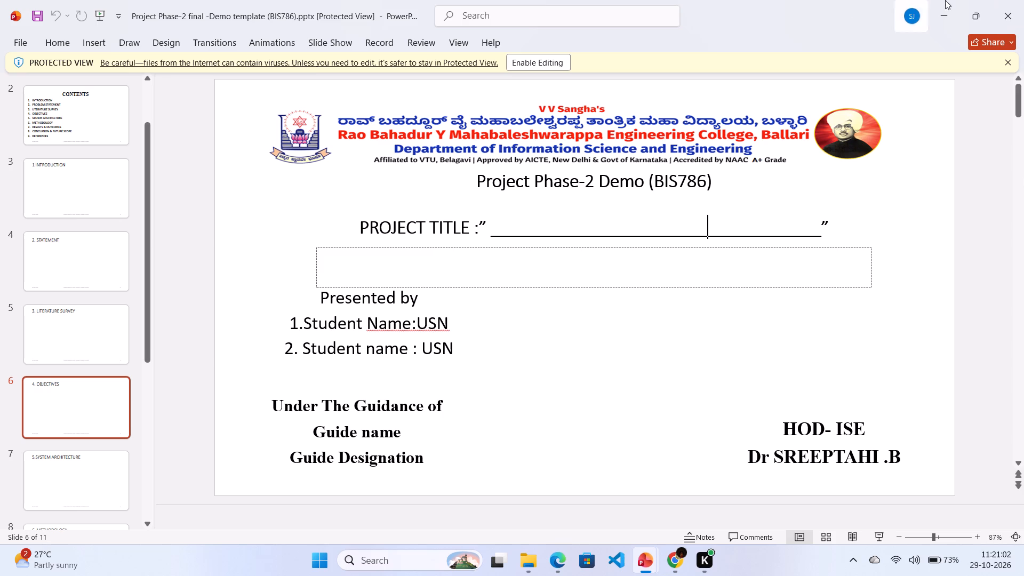